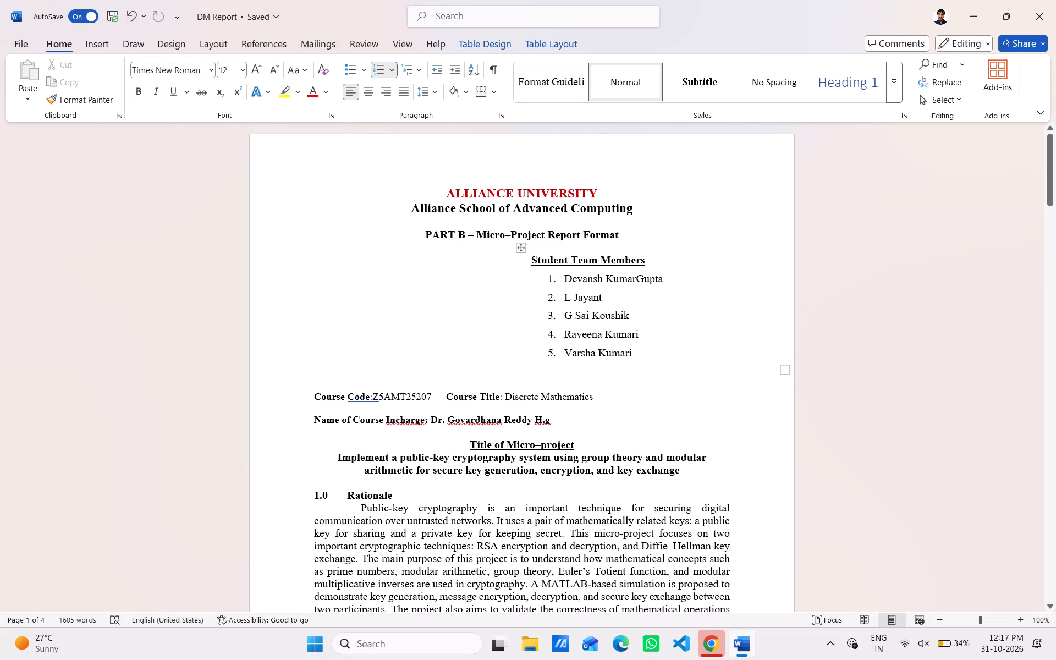
Review the micro-project report from the title page details through the Rationale, Course Outcomes and Literature Review sections.
{"action": "scroll", "coordinate": [653, 424], "scroll_direction": "down", "scroll_amount": 2}
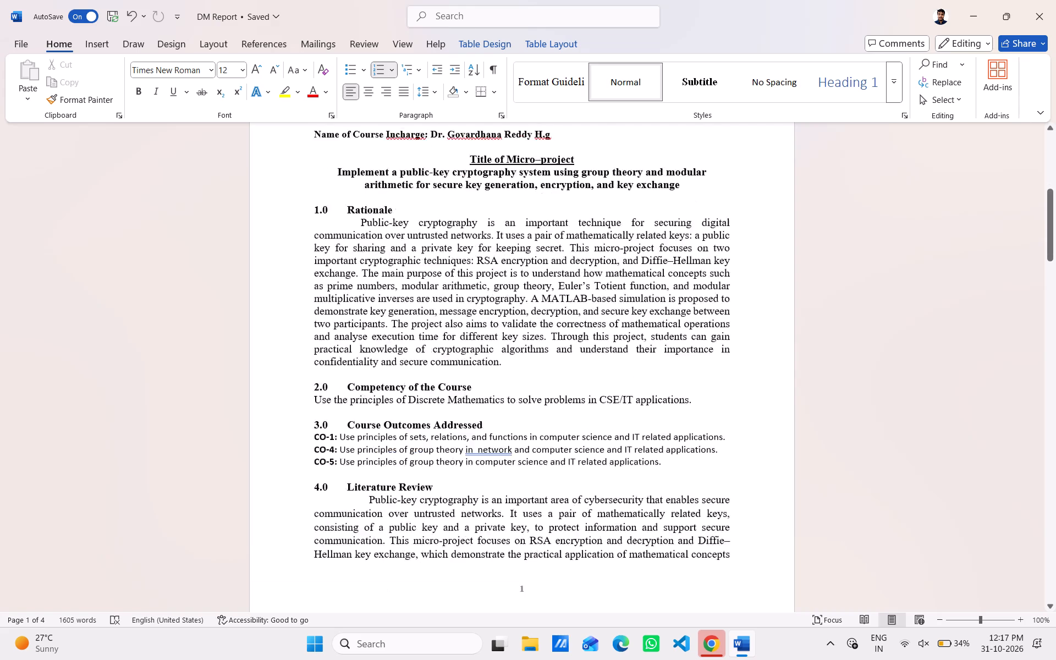
{"action": "scroll", "coordinate": [653, 424], "scroll_direction": "down", "scroll_amount": 1}
{"action": "scroll", "coordinate": [577, 209], "scroll_direction": "down", "scroll_amount": 1}
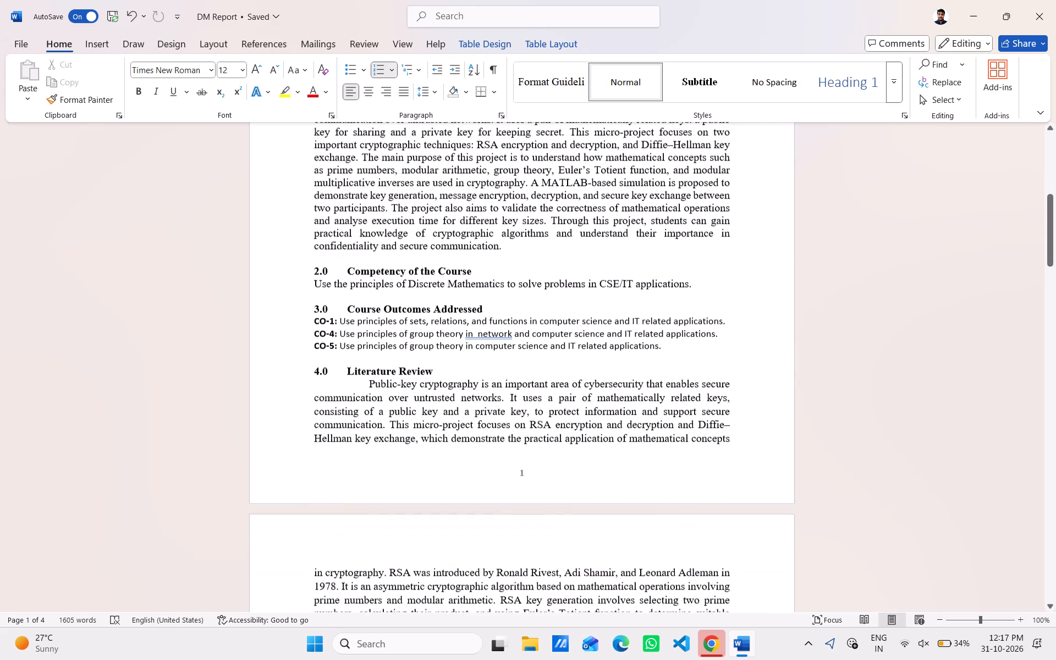
{"action": "scroll", "coordinate": [577, 209], "scroll_direction": "down", "scroll_amount": 2}
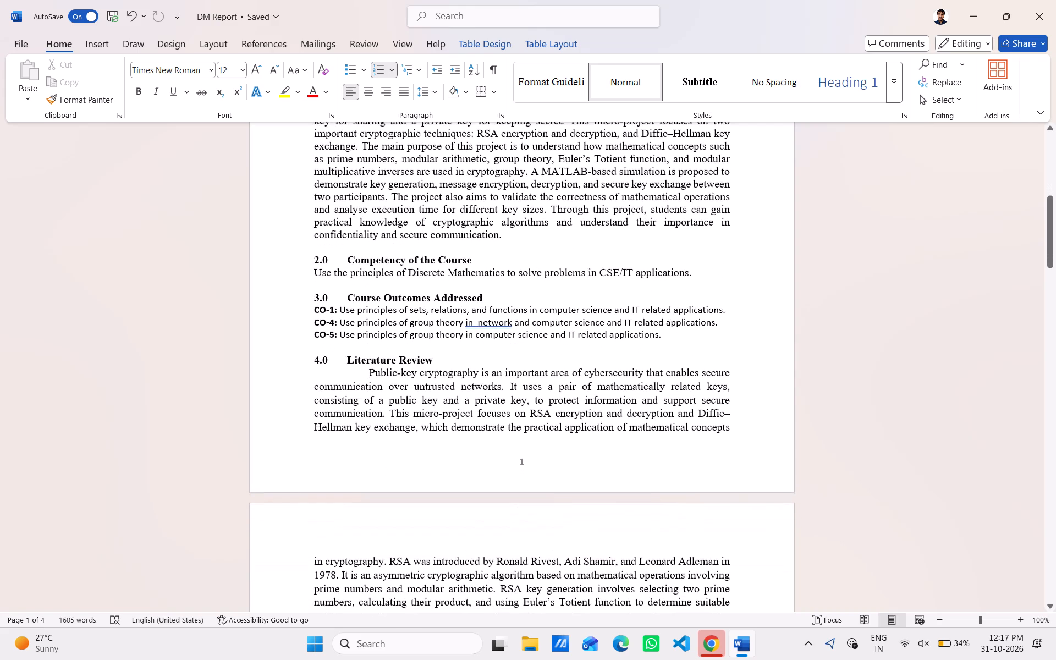
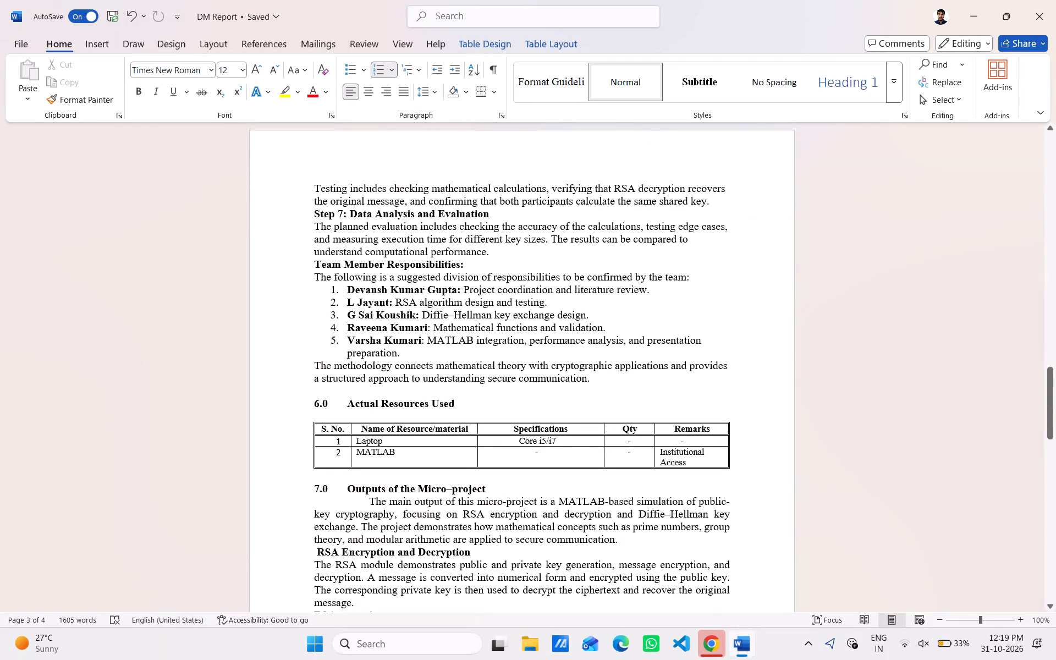
Increase the height of the Laptop row in the Actual Resources Used table.
{"action": "left_click_drag", "start_coordinate": [320, 447], "coordinate": [410, 453]}
Select the MATLAB row across all columns of the Actual Resources Used table.
{"action": "left_click_drag", "start_coordinate": [320, 461], "coordinate": [449, 466]}
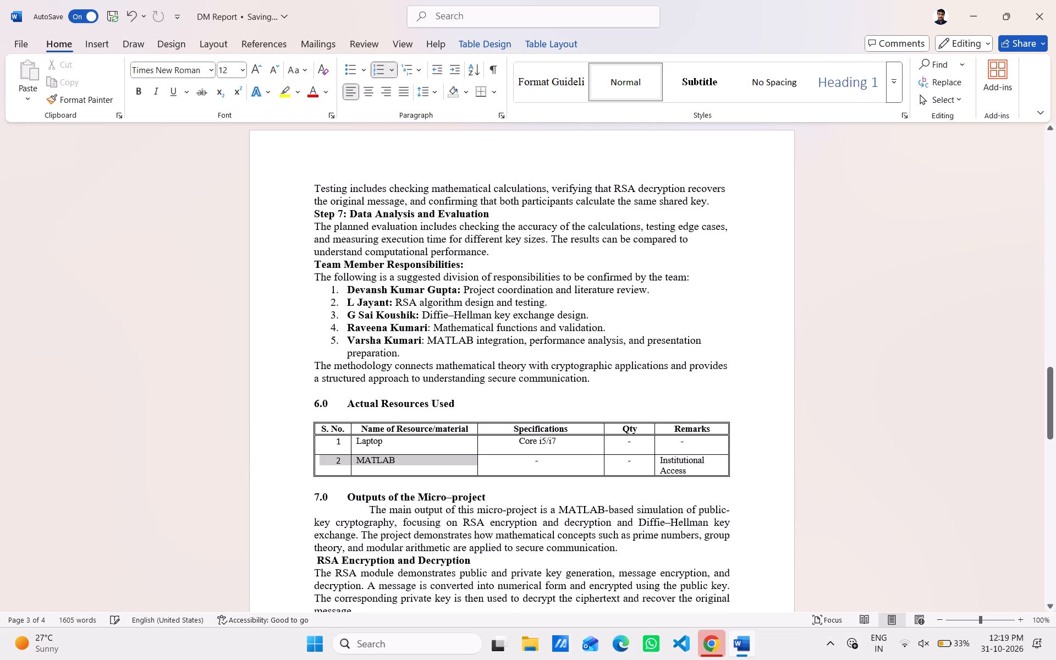
{"action": "left_click_drag", "start_coordinate": [449, 466], "coordinate": [716, 464]}
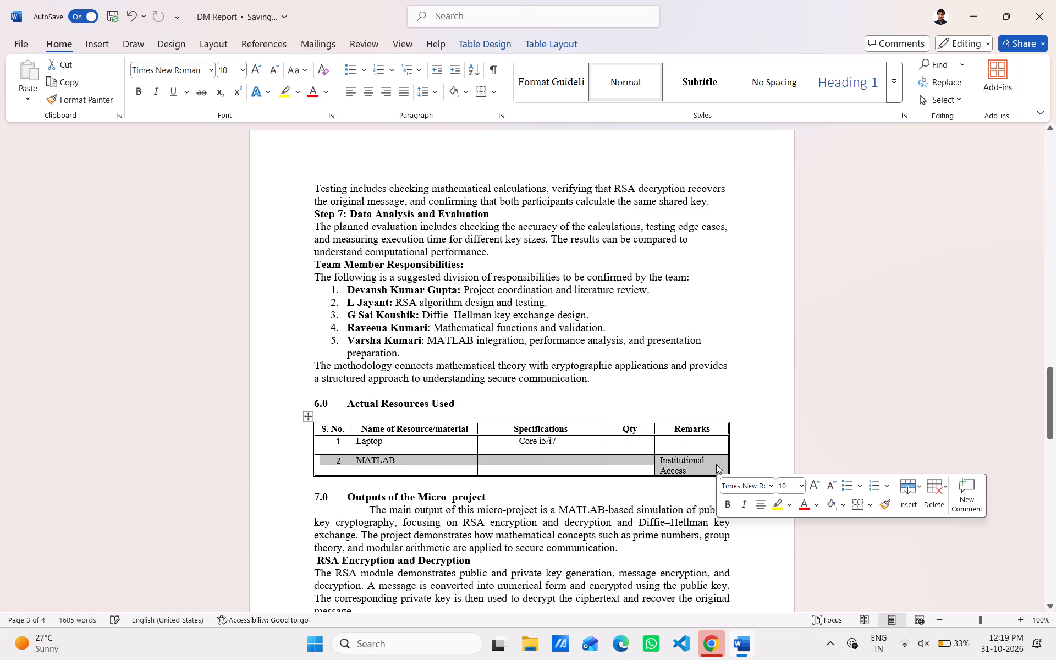
{"action": "key", "text": "ctrl+plus"}
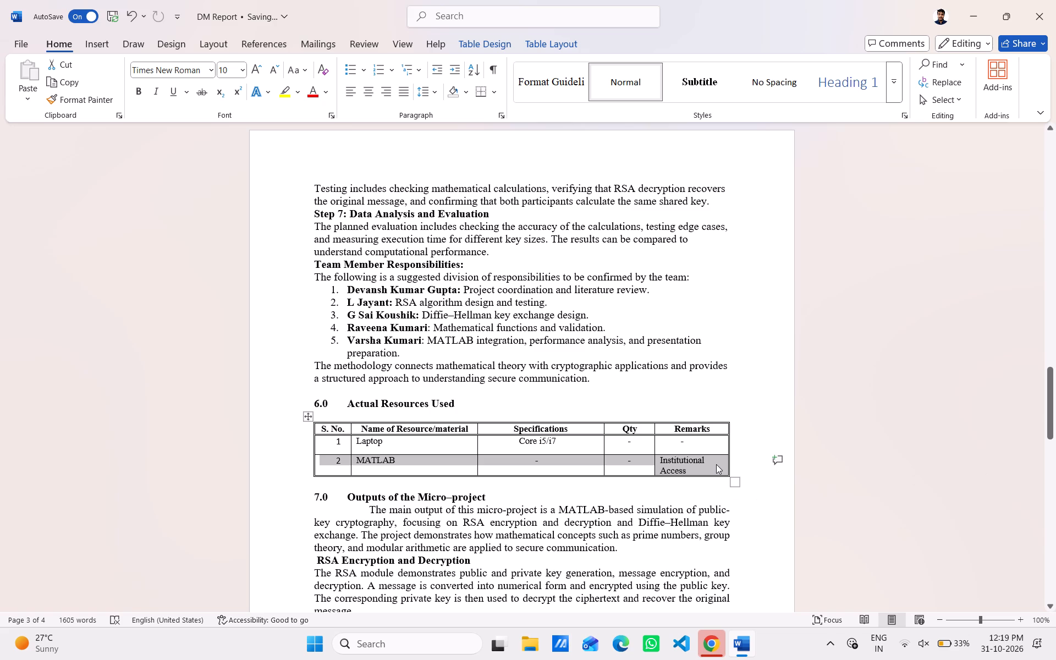
{"action": "key", "text": "ctrl+plus"}
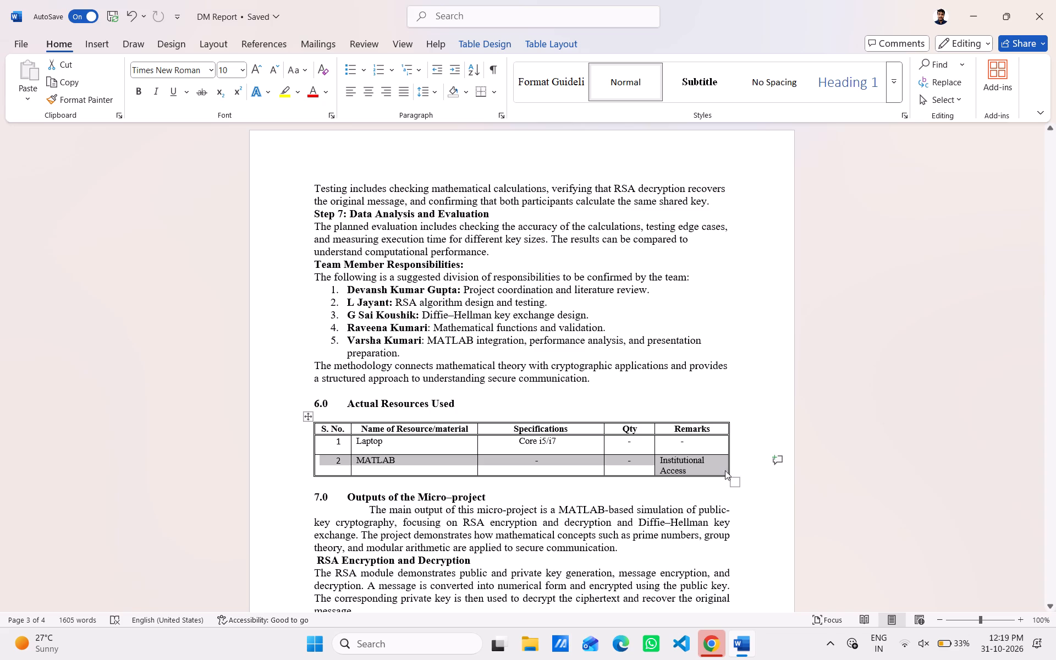
{"action": "left_click", "coordinate": [747, 450]}
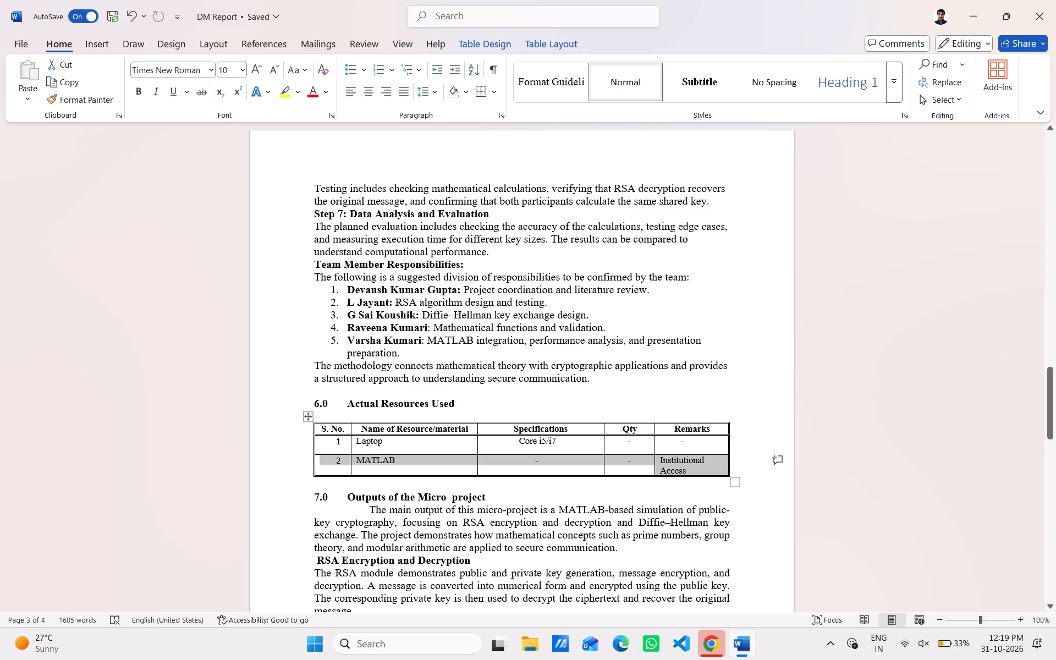
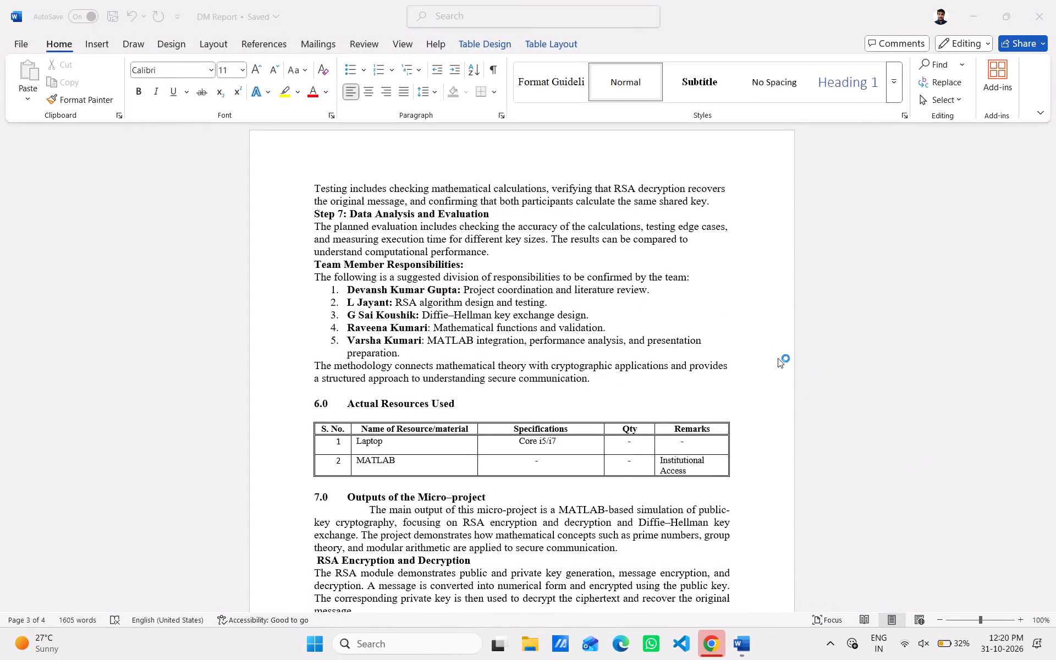
Review the report's first page from the university title block down to the Literature Review section.
{"action": "scroll", "coordinate": [708, 315], "scroll_direction": "up", "scroll_amount": 12}
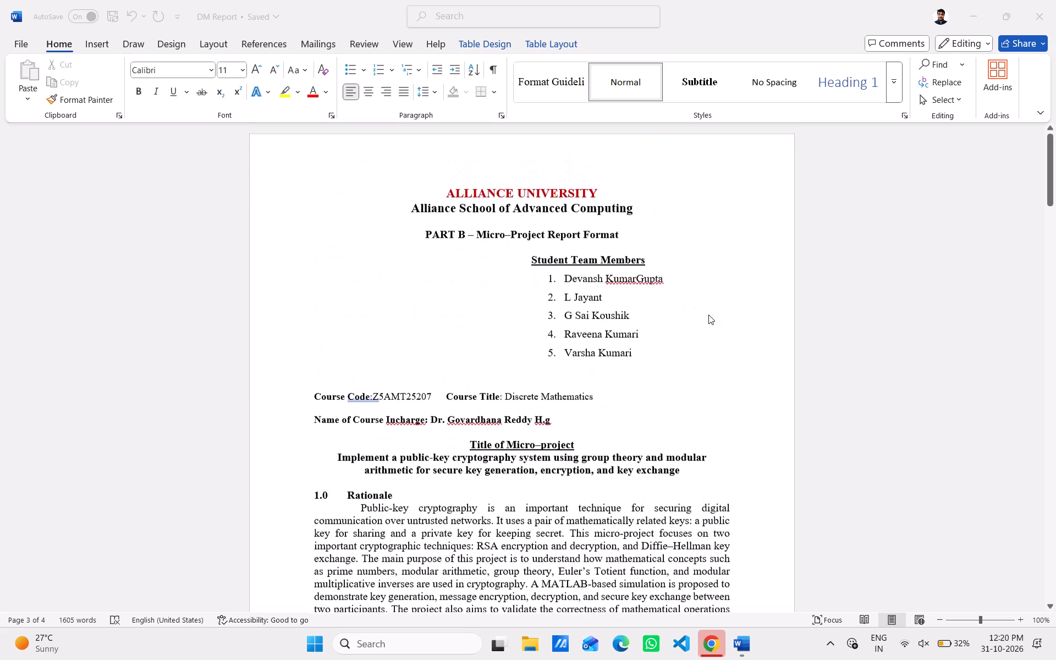
{"action": "scroll", "coordinate": [708, 315], "scroll_direction": "up", "scroll_amount": 1}
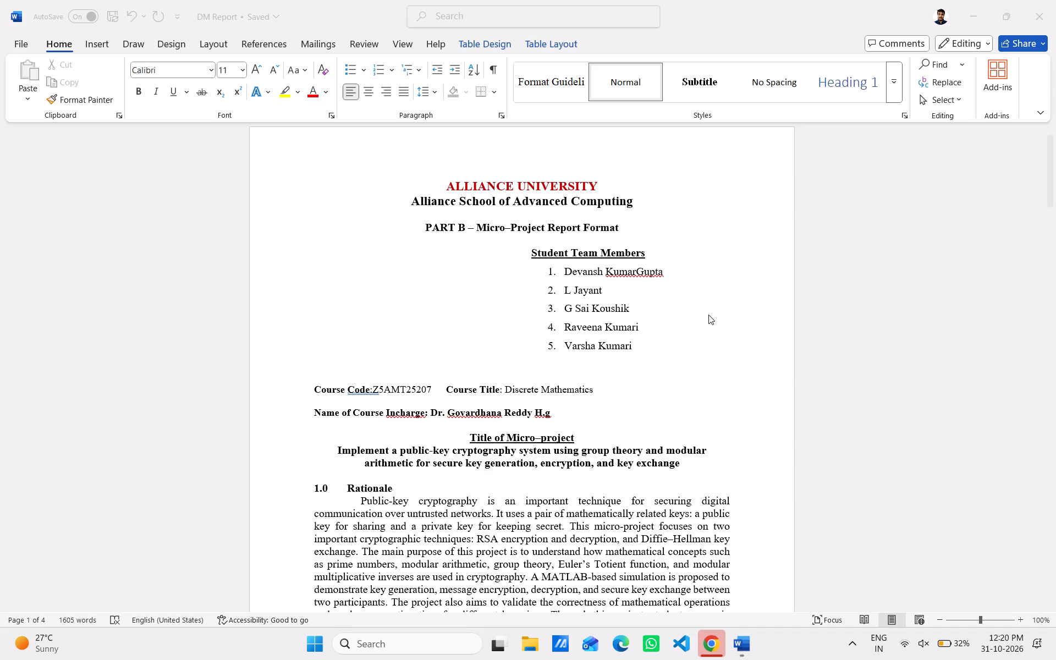
{"action": "scroll", "coordinate": [708, 315], "scroll_direction": "down", "scroll_amount": 1}
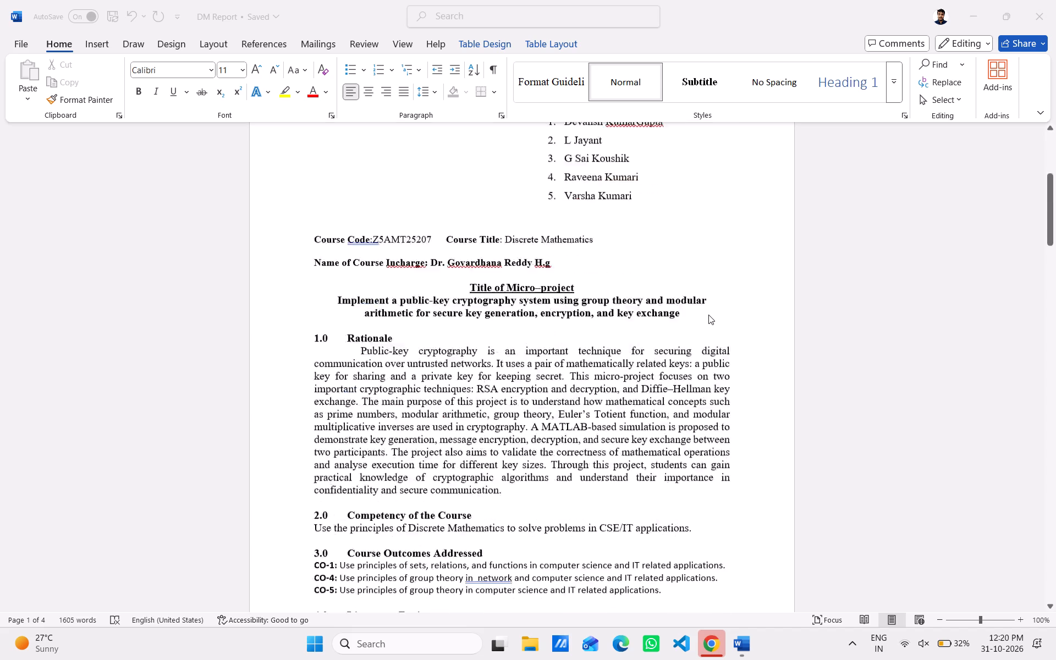
{"action": "scroll", "coordinate": [708, 315], "scroll_direction": "down", "scroll_amount": 2}
{"action": "scroll", "coordinate": [708, 315], "scroll_direction": "up", "scroll_amount": 1}
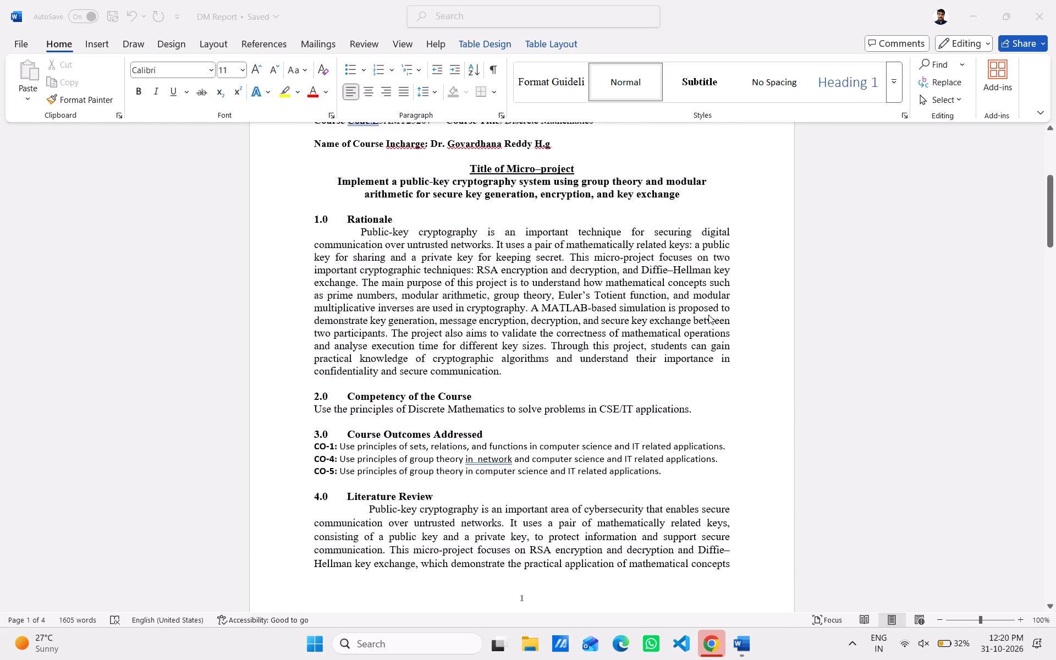
{"action": "scroll", "coordinate": [708, 315], "scroll_direction": "up", "scroll_amount": 4}
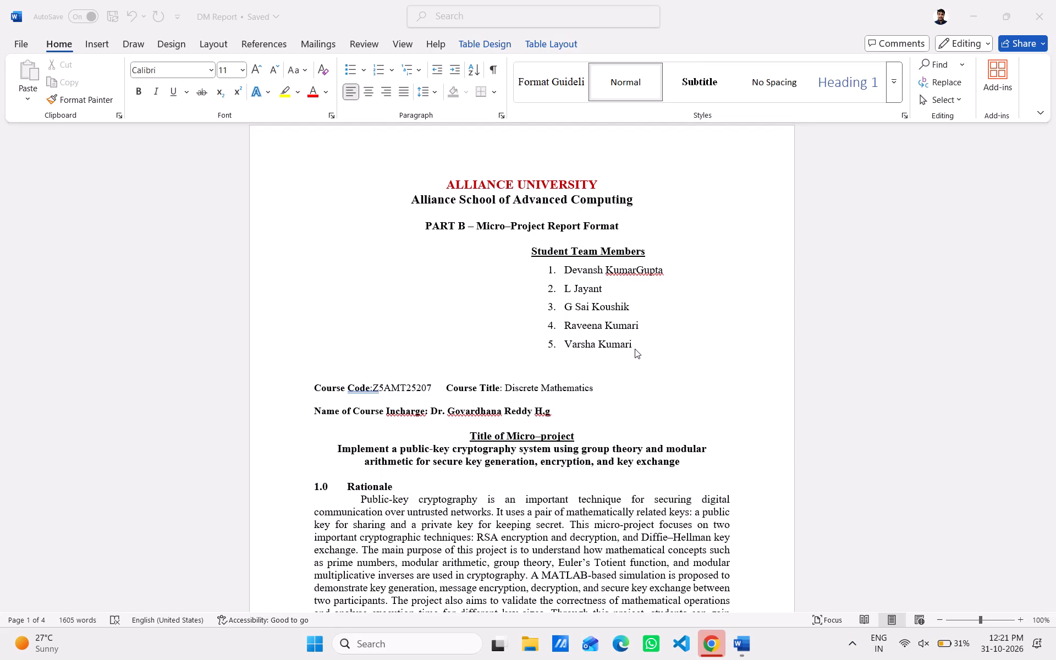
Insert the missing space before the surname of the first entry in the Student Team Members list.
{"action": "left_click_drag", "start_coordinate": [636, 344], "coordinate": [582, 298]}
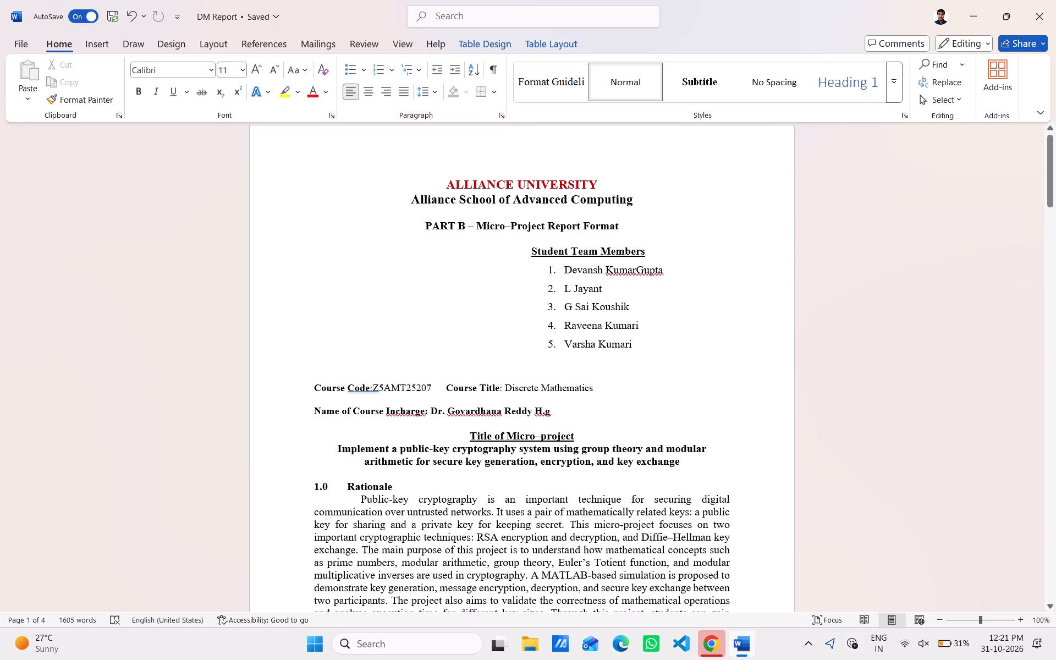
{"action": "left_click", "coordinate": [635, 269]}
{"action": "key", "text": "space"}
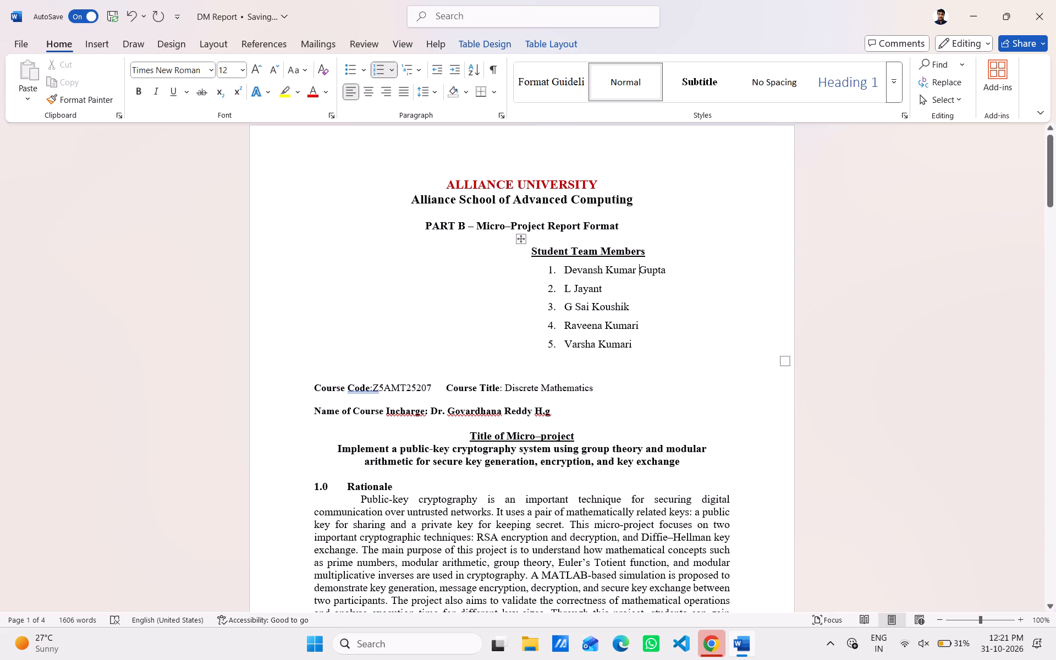
Delete the numbered list of names and the Student Team Members heading above it on the first page.
{"action": "left_click_drag", "start_coordinate": [652, 346], "coordinate": [504, 238]}
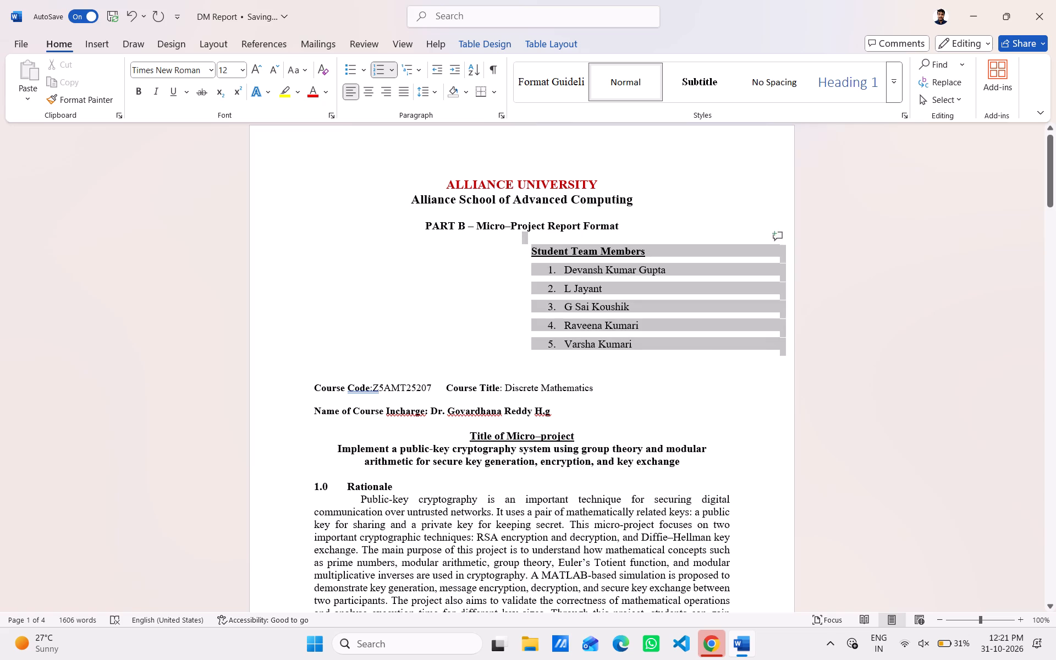
{"action": "left_click_drag", "start_coordinate": [504, 238], "coordinate": [518, 272]}
{"action": "key", "text": "BackSpace"}
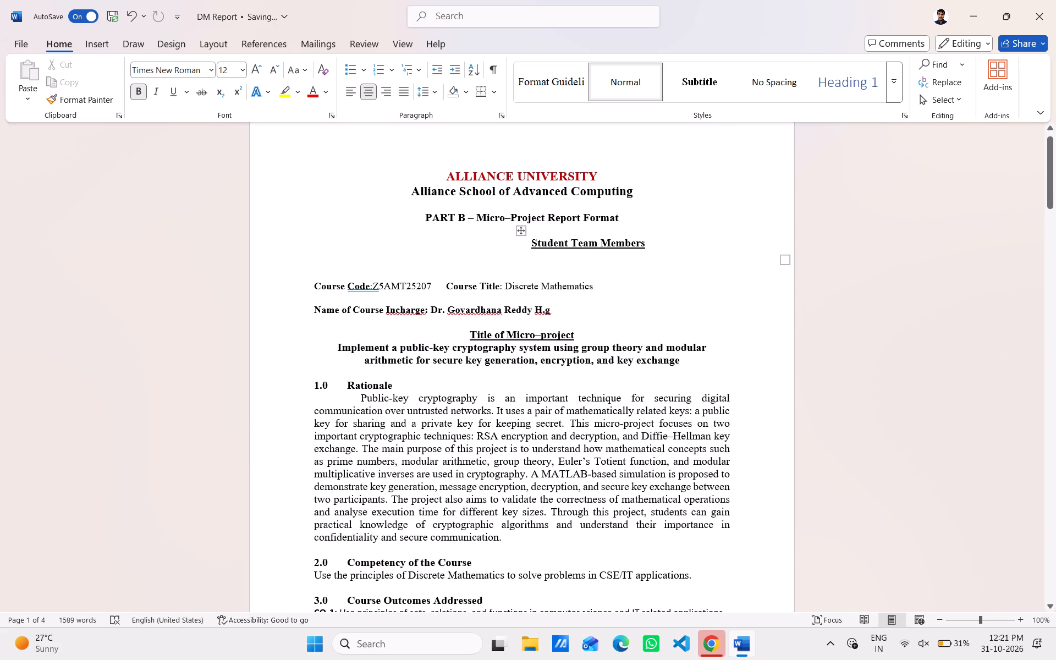
{"action": "left_click_drag", "start_coordinate": [658, 240], "coordinate": [521, 235]}
{"action": "key", "text": "BackSpace"}
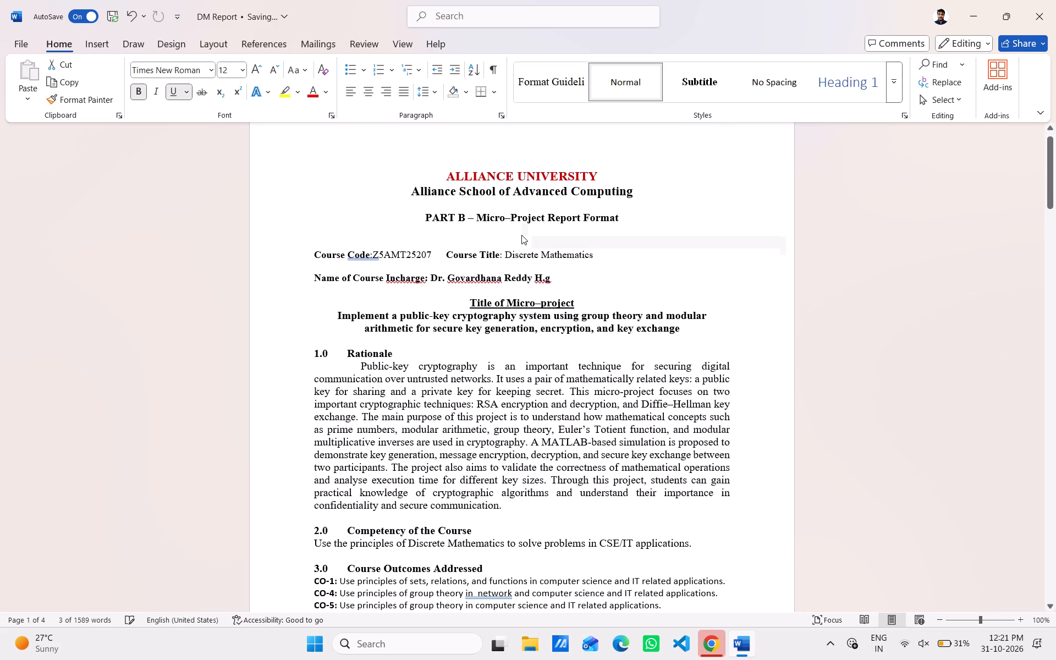
Insert a new row directly below the header row of the Actual Resources Used table in section 6.0.
{"action": "scroll", "coordinate": [445, 226], "scroll_direction": "down", "scroll_amount": 1}
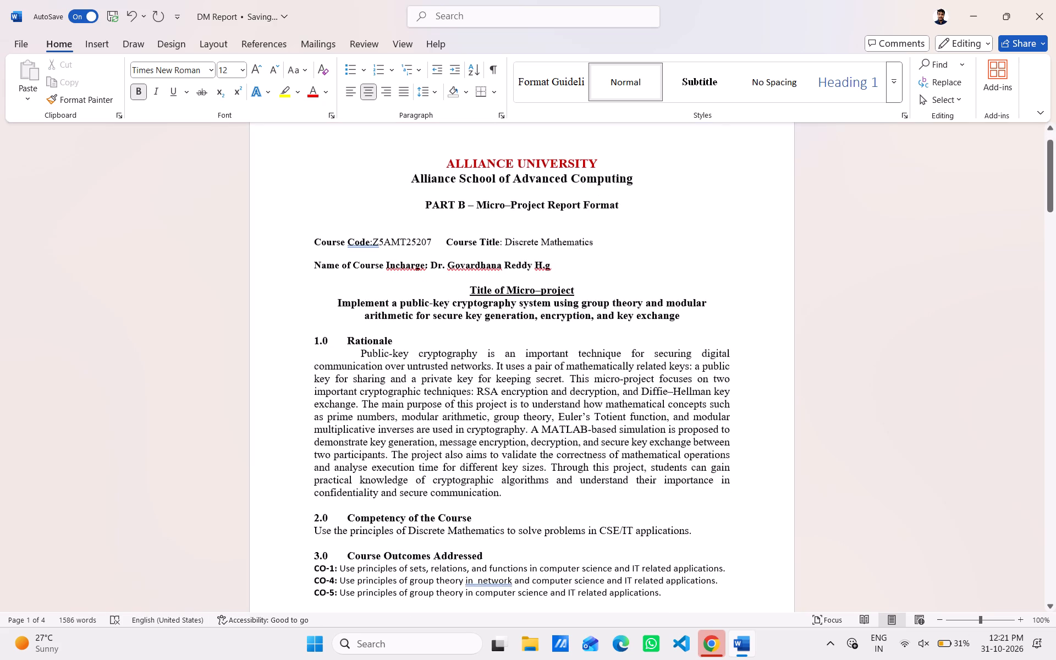
{"action": "scroll", "coordinate": [445, 226], "scroll_direction": "down", "scroll_amount": 2}
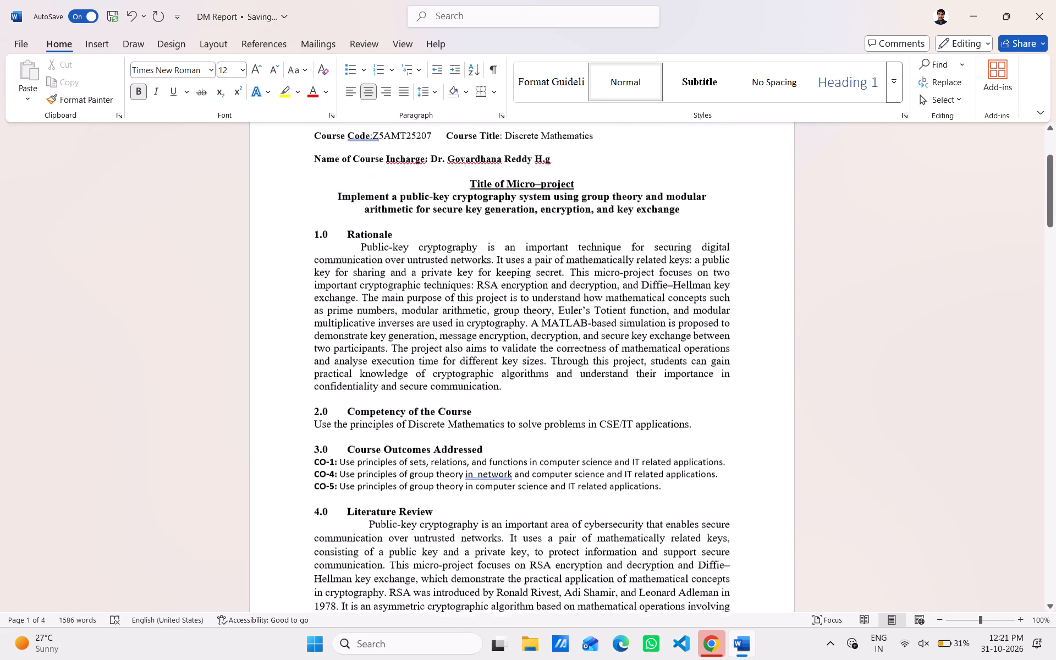
{"action": "scroll", "coordinate": [445, 226], "scroll_direction": "down", "scroll_amount": 1}
{"action": "scroll", "coordinate": [357, 293], "scroll_direction": "down", "scroll_amount": 1}
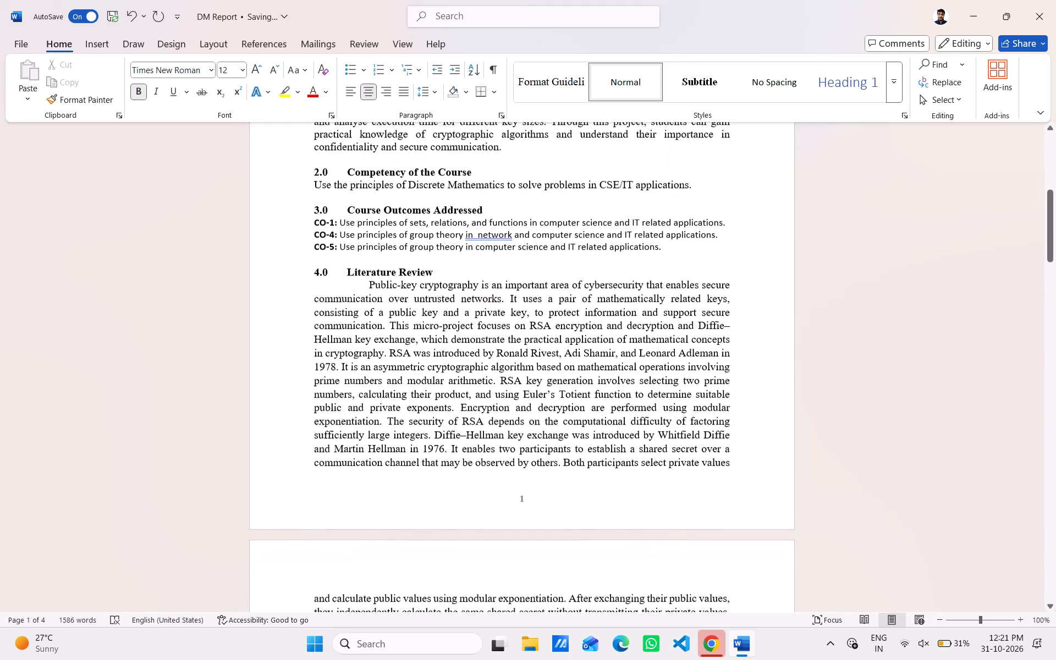
{"action": "scroll", "coordinate": [357, 293], "scroll_direction": "down", "scroll_amount": 2}
{"action": "scroll", "coordinate": [394, 254], "scroll_direction": "up", "scroll_amount": 3}
{"action": "scroll", "coordinate": [384, 271], "scroll_direction": "down", "scroll_amount": 1}
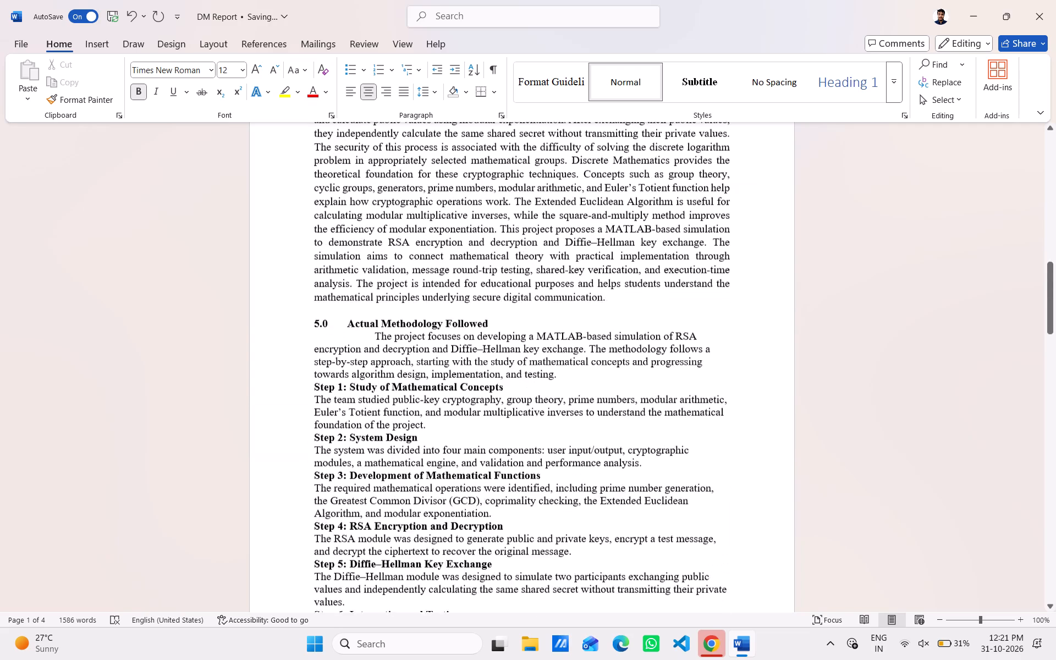
{"action": "scroll", "coordinate": [384, 271], "scroll_direction": "down", "scroll_amount": 2}
{"action": "scroll", "coordinate": [376, 382], "scroll_direction": "down", "scroll_amount": 1}
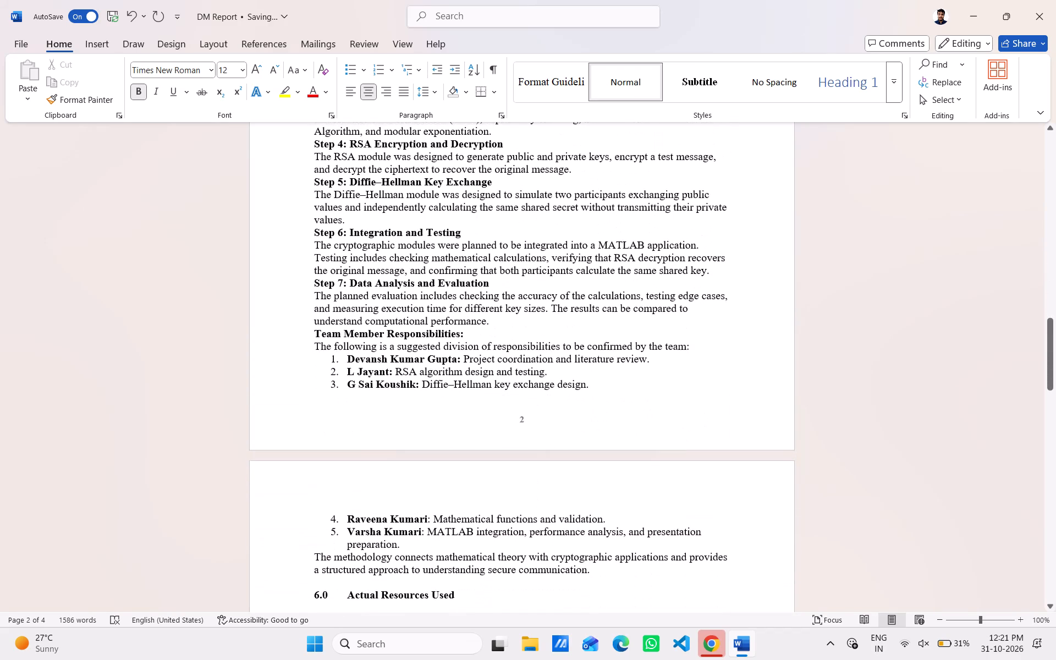
{"action": "scroll", "coordinate": [438, 389], "scroll_direction": "down", "scroll_amount": 3}
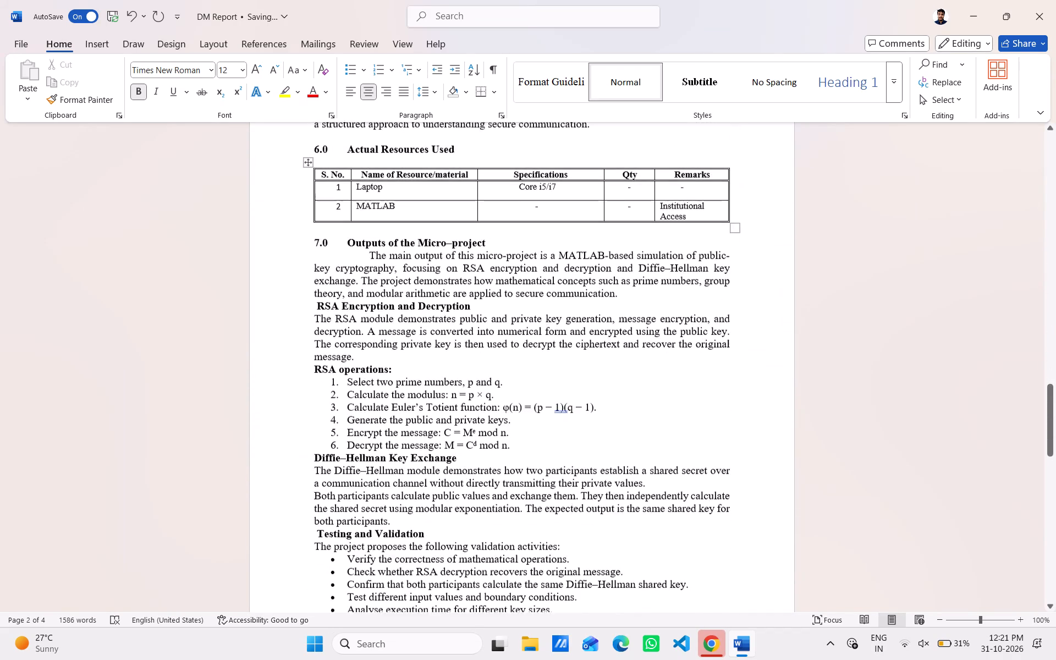
{"action": "scroll", "coordinate": [438, 389], "scroll_direction": "up", "scroll_amount": 1}
{"action": "left_click", "coordinate": [554, 316]}
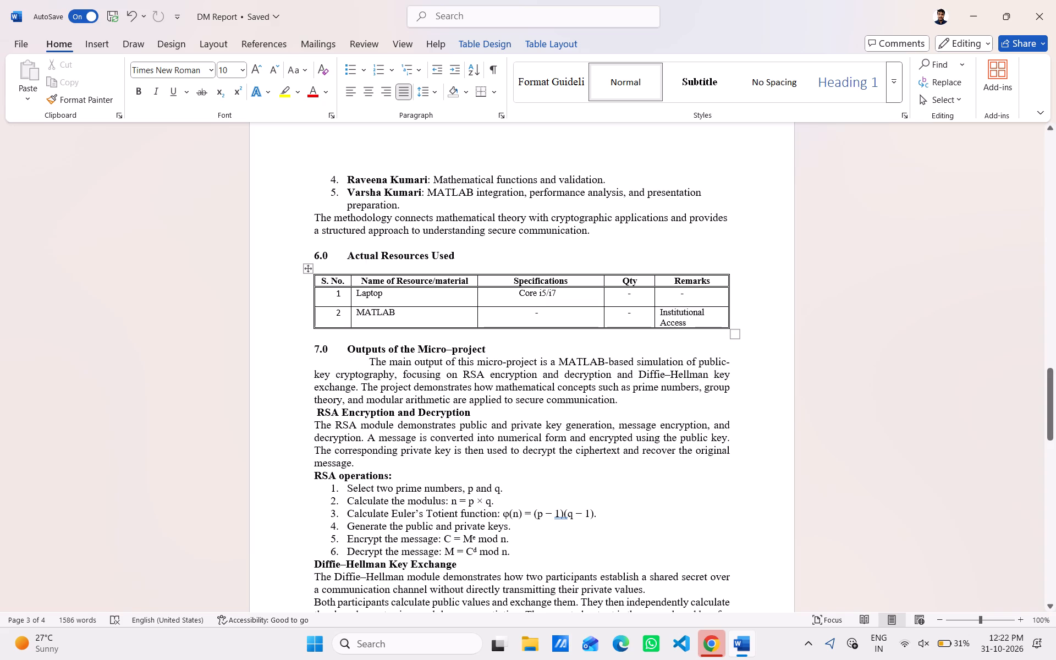
{"action": "left_click", "coordinate": [351, 279]}
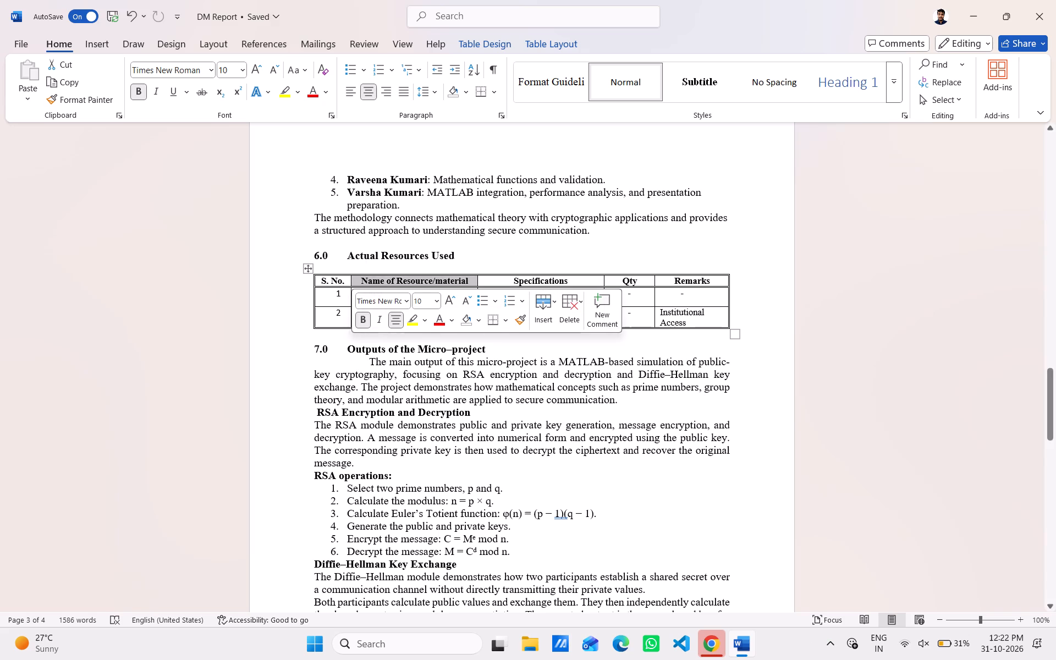
{"action": "left_click", "coordinate": [543, 300]}
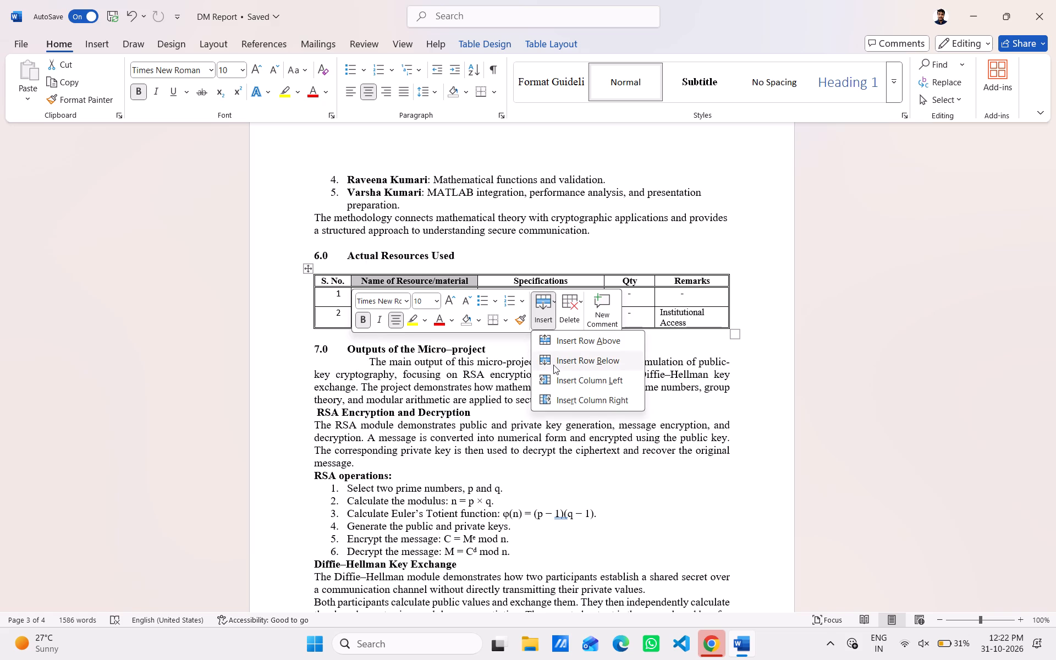
{"action": "left_click", "coordinate": [586, 359]}
{"action": "left_click", "coordinate": [763, 327]}
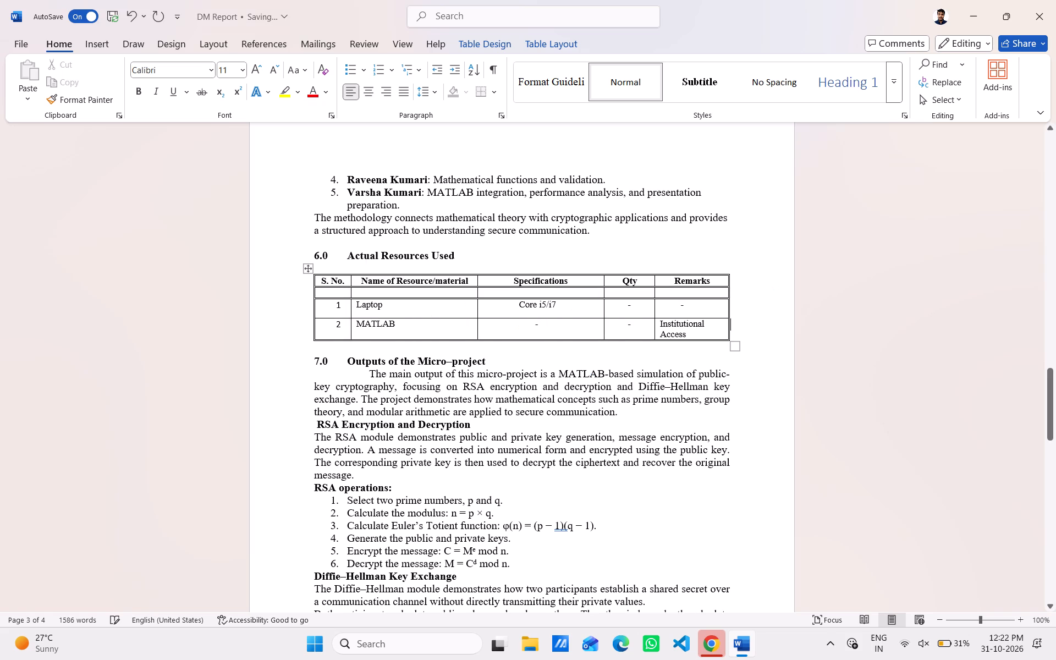
Enter 1 in the S. No. cell of the new empty table row.
{"action": "left_click", "coordinate": [332, 293]}
{"action": "key", "text": "1"}
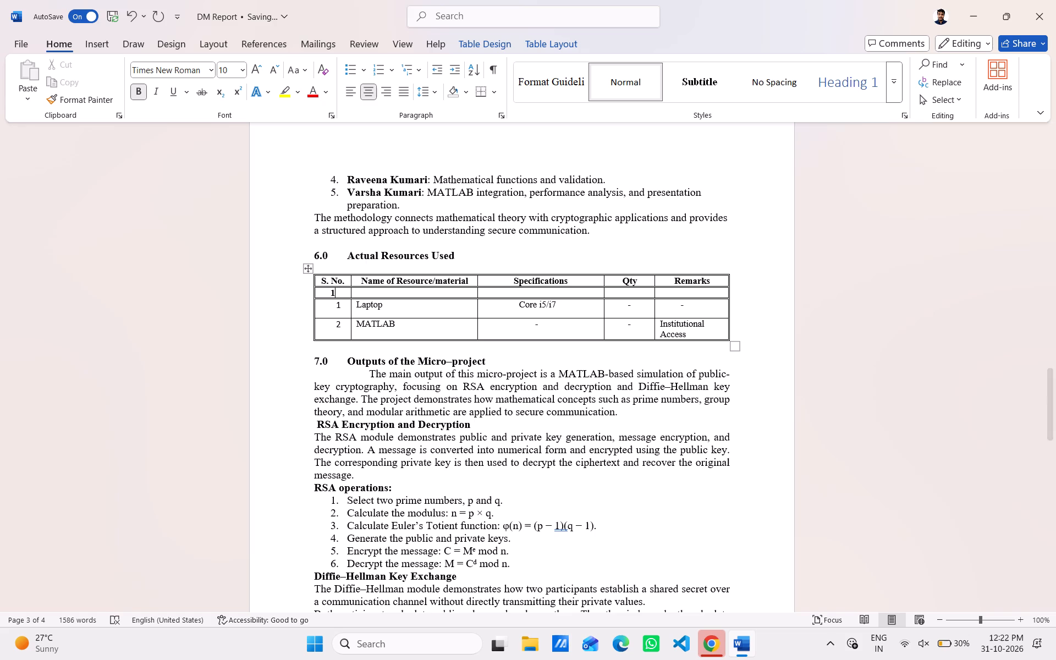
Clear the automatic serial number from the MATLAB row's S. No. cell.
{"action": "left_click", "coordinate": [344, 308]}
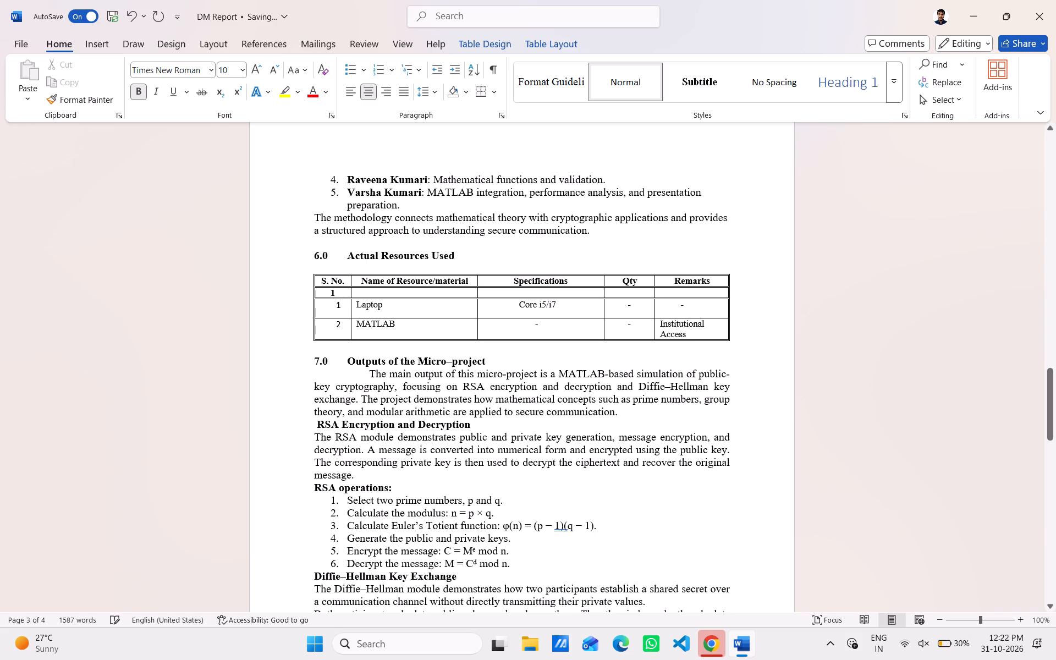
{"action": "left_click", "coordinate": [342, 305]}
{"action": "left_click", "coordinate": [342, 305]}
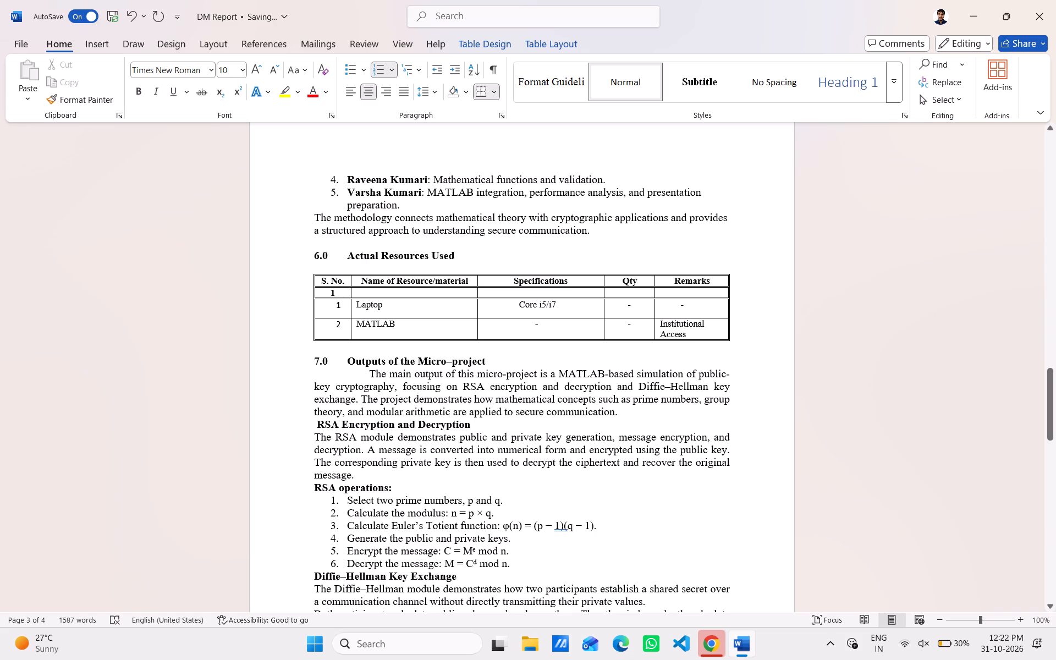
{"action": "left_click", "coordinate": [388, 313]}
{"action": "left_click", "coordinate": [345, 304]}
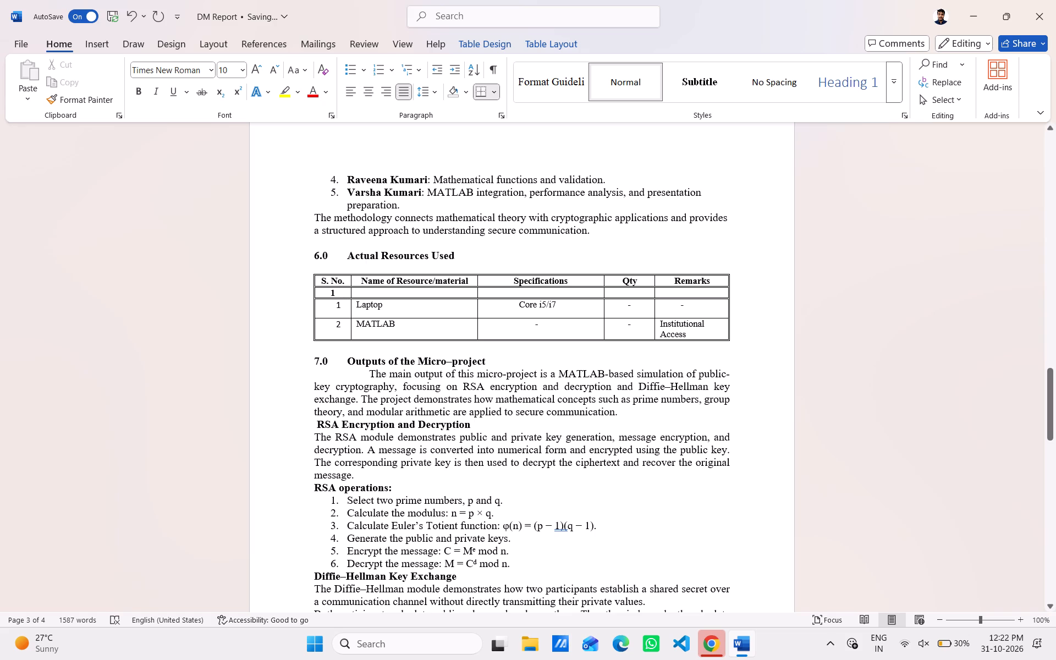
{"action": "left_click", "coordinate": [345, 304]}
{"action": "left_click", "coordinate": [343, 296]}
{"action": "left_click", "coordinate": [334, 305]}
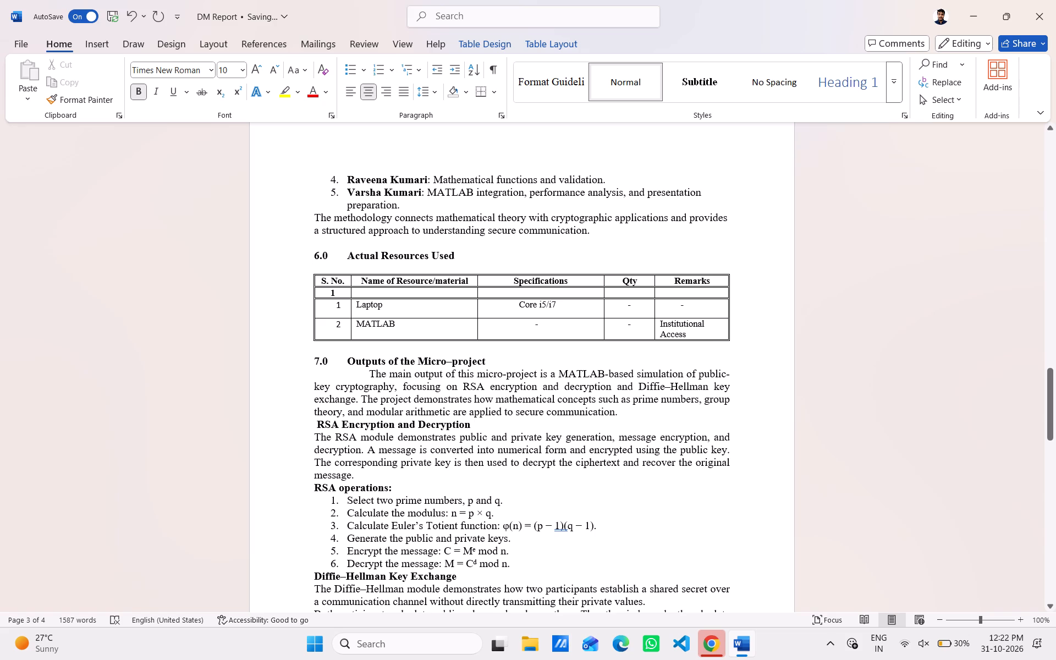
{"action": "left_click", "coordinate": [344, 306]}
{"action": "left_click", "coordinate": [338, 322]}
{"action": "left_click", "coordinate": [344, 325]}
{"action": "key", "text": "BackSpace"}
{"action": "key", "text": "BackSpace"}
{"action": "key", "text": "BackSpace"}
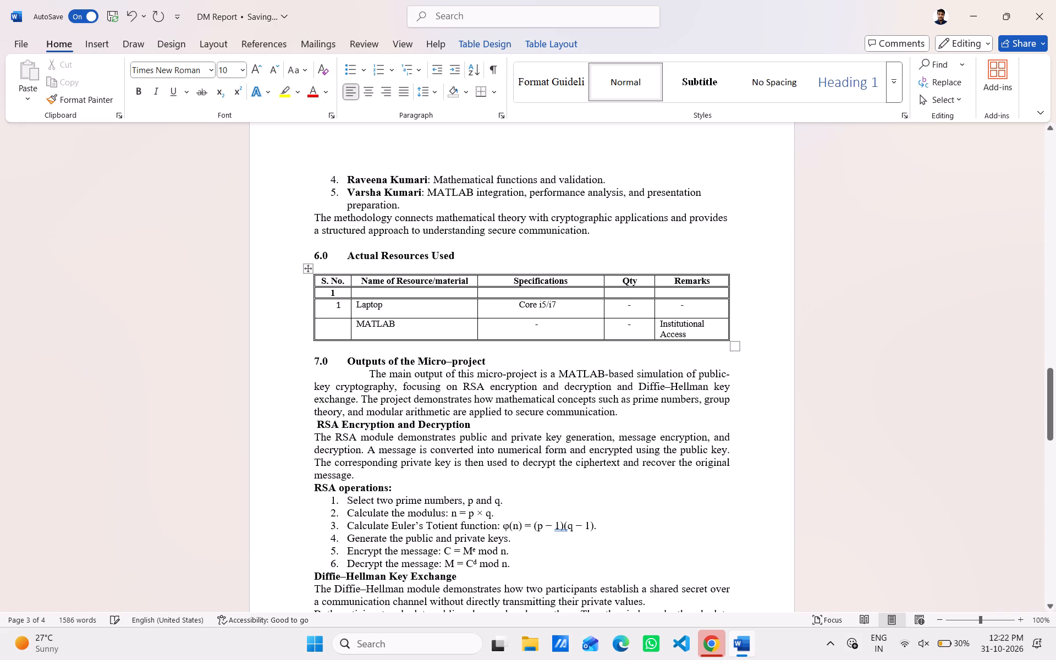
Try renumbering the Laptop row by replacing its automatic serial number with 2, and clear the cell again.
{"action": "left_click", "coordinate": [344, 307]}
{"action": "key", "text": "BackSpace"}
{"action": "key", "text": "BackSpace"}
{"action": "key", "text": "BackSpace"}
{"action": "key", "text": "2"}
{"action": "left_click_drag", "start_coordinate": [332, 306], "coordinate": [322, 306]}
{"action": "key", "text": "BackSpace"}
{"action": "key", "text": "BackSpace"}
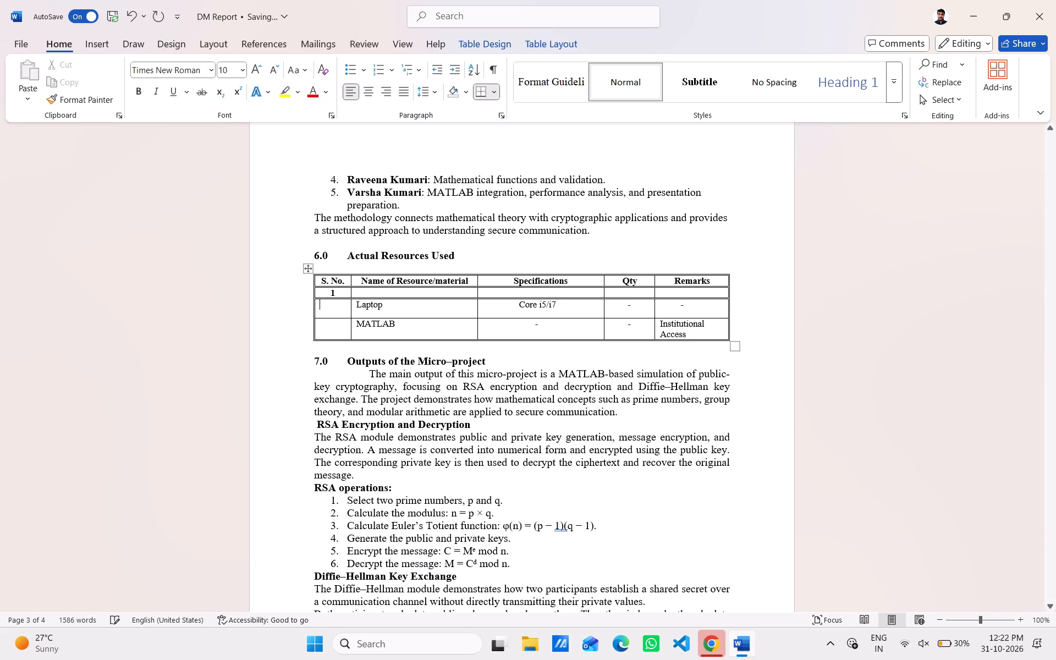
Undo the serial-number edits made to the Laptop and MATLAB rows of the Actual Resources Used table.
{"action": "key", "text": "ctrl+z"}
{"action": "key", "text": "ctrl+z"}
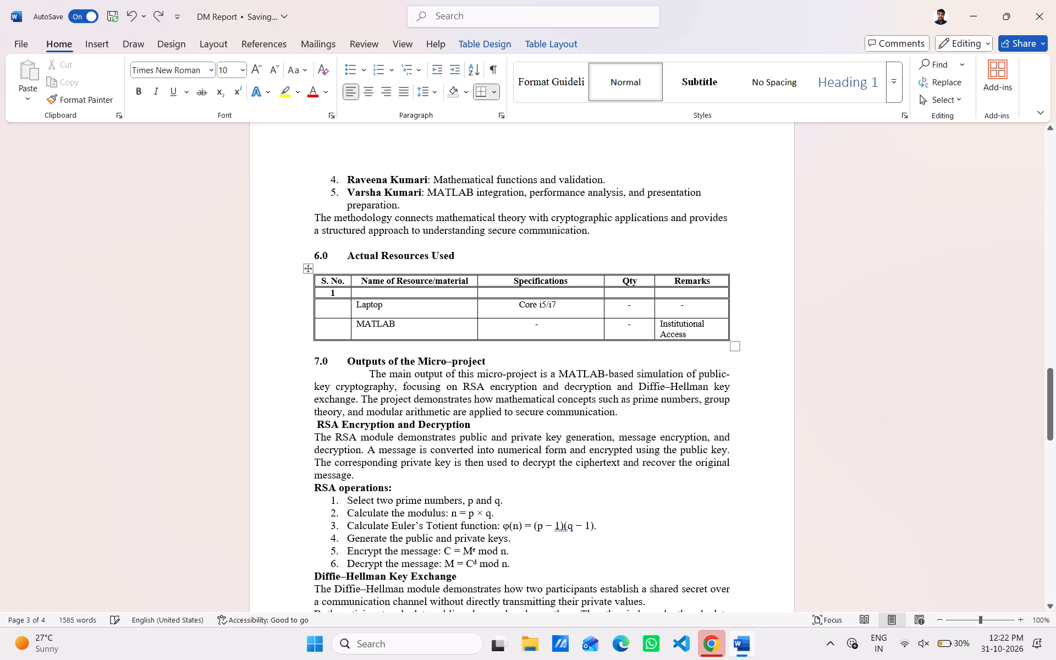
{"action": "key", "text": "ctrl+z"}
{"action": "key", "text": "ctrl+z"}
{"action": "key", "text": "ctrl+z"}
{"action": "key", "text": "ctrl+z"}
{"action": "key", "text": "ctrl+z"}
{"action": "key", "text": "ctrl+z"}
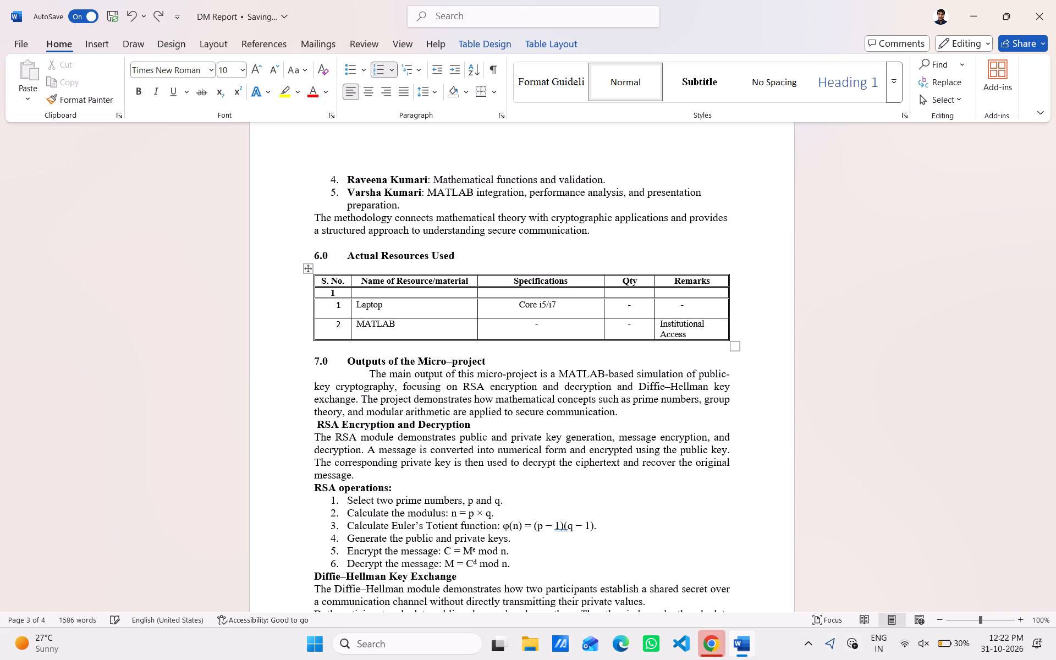
Undo the S. No. entry and the insertion of the empty row above the Laptop row.
{"action": "key", "text": "ctrl+z"}
{"action": "key", "text": "ctrl+z"}
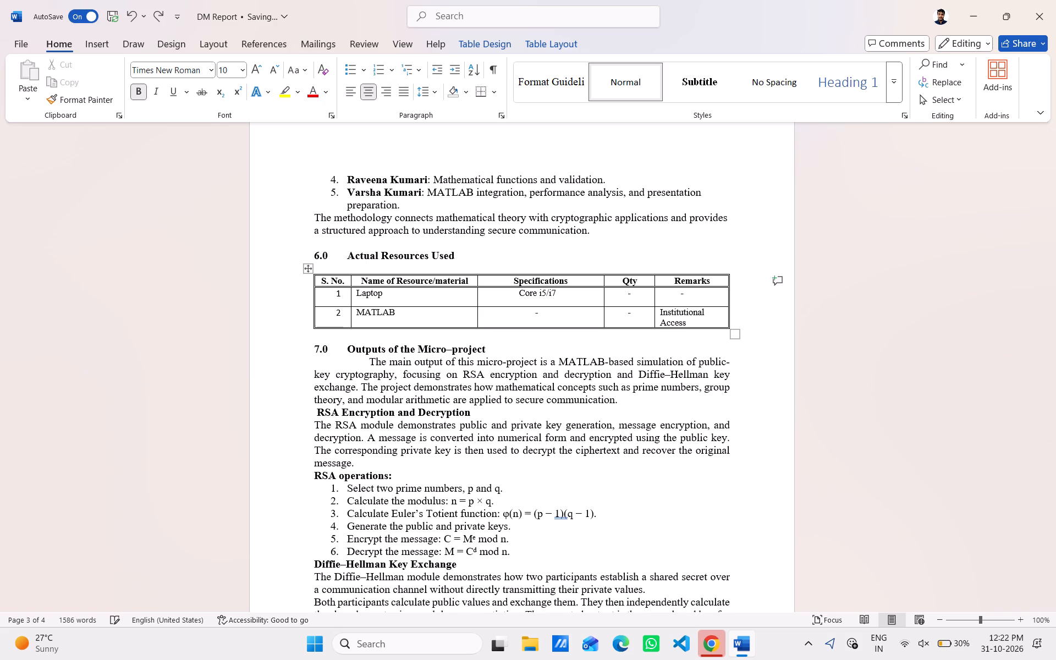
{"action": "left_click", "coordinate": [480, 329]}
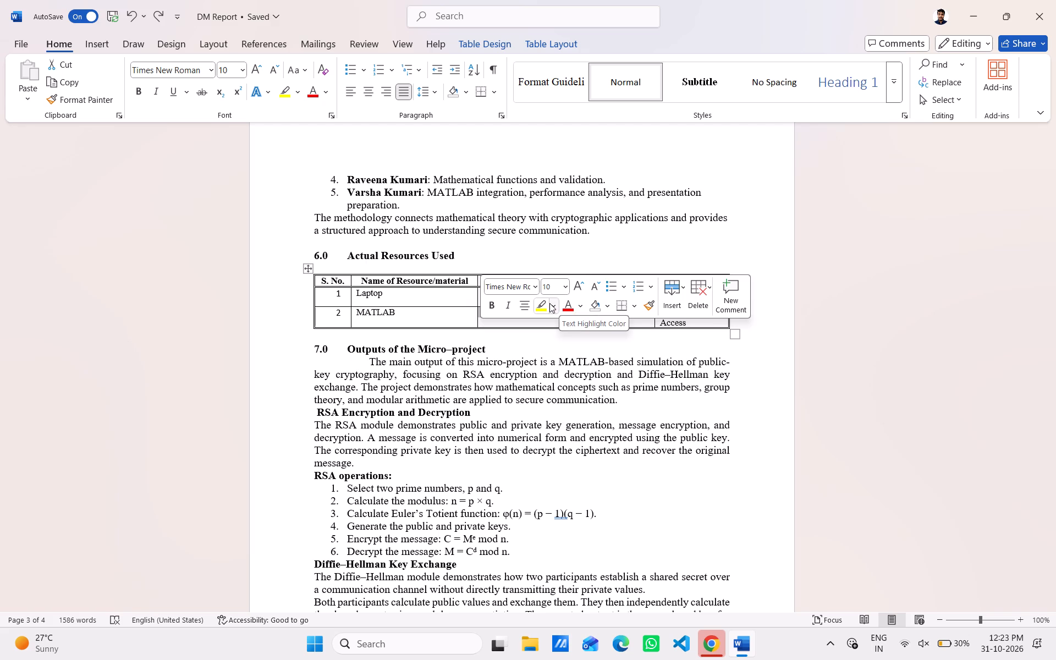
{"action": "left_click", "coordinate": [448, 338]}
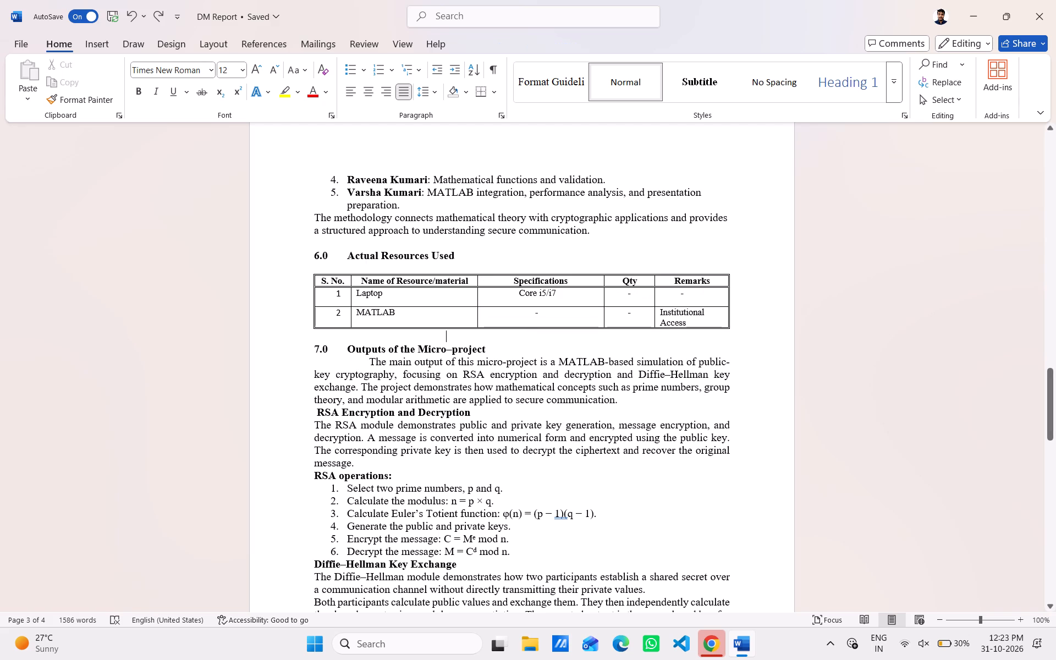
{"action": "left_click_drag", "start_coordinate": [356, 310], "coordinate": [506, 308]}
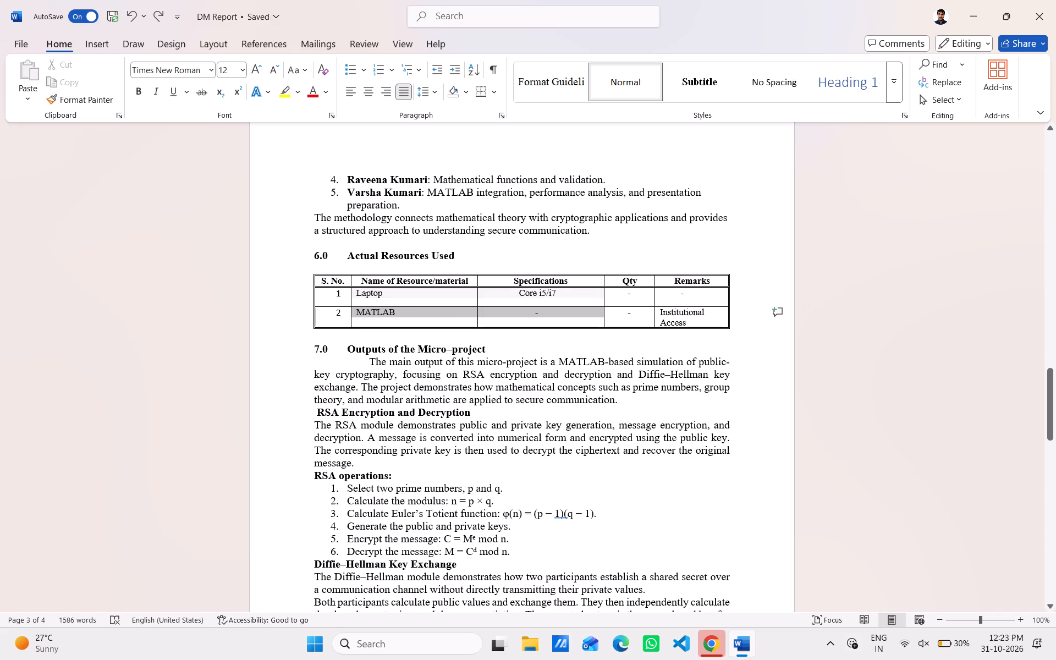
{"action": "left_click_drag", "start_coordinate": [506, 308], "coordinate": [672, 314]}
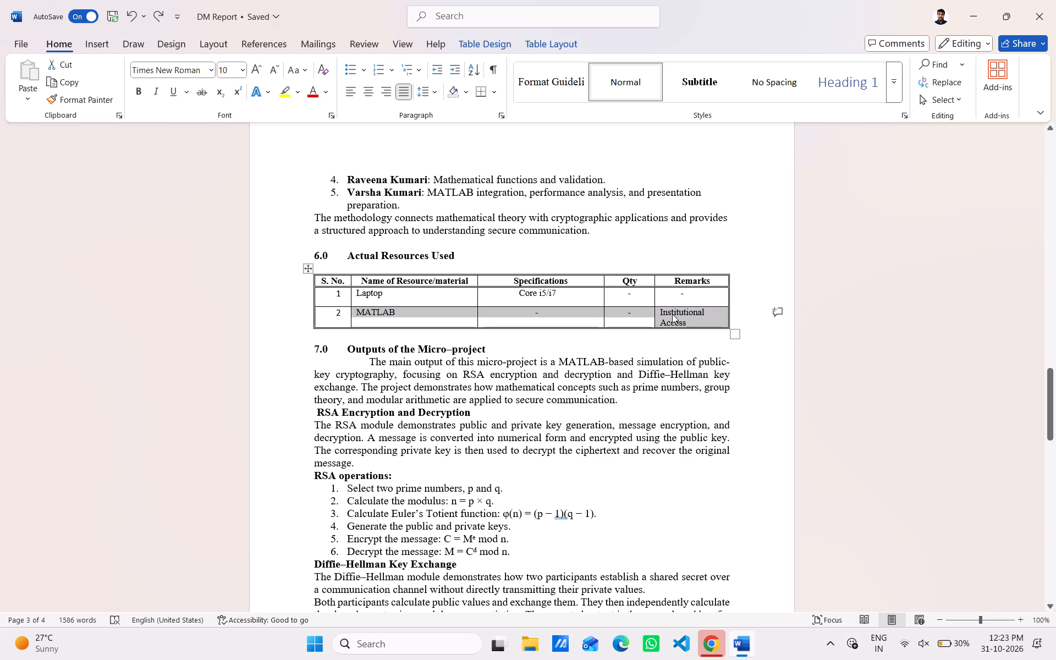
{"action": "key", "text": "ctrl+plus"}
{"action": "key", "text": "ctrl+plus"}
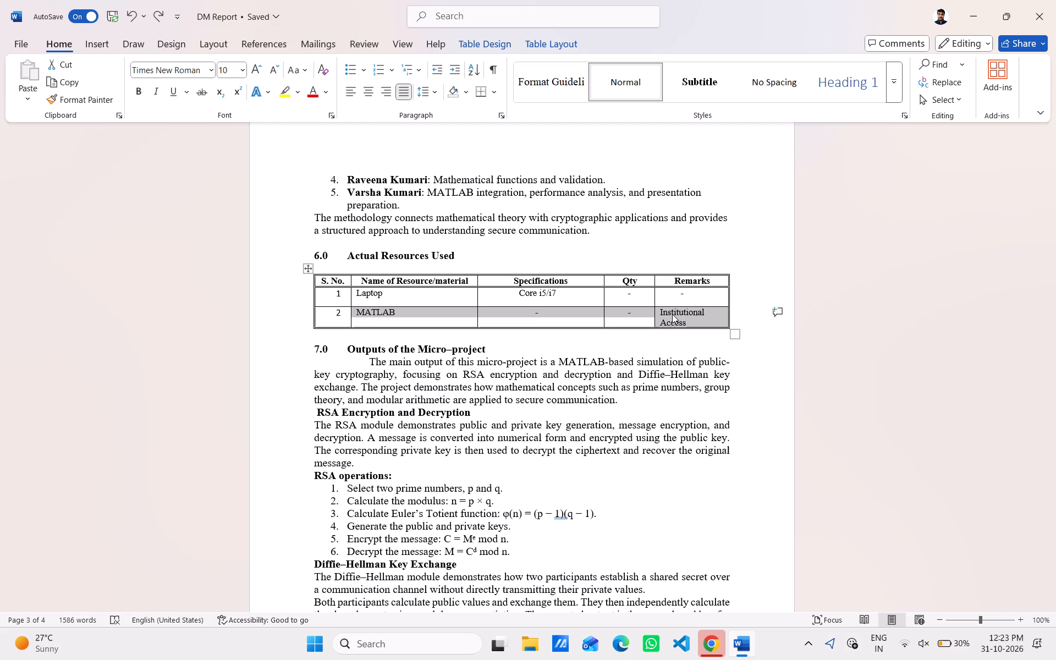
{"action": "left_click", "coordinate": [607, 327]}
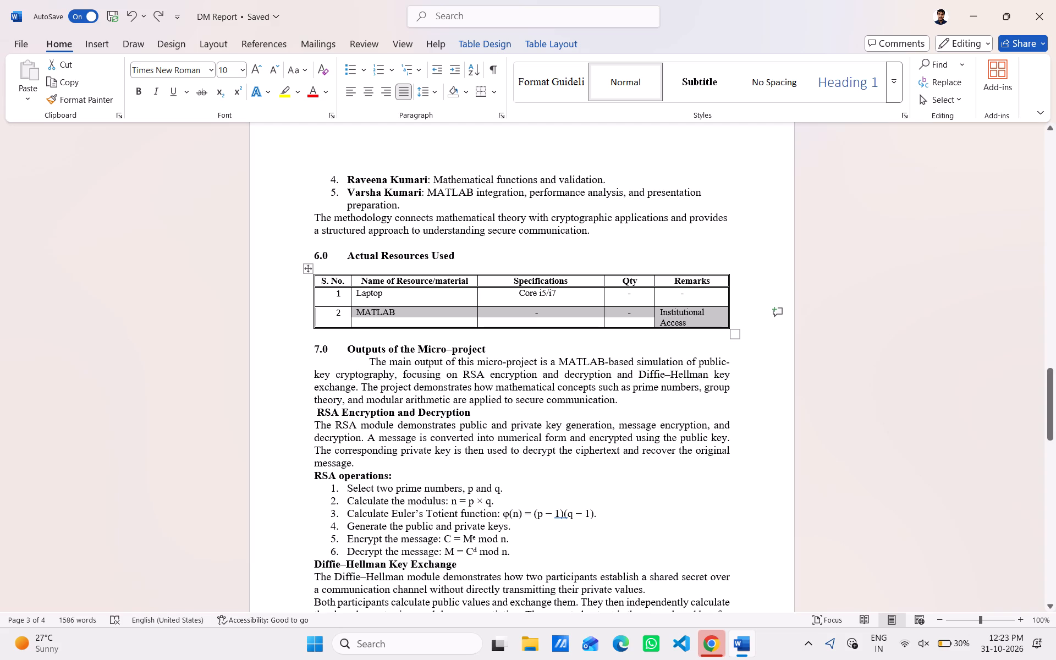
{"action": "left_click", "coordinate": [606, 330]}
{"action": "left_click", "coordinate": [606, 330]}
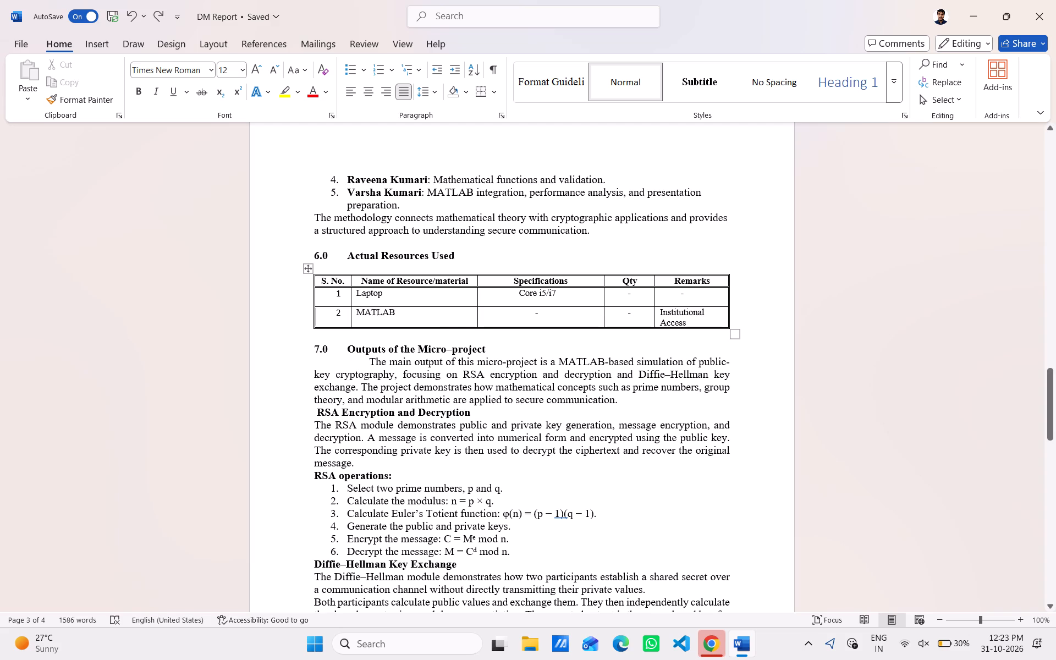
Insert an empty row below the MATLAB row in the Actual Resources Used table.
{"action": "left_click", "coordinate": [730, 326]}
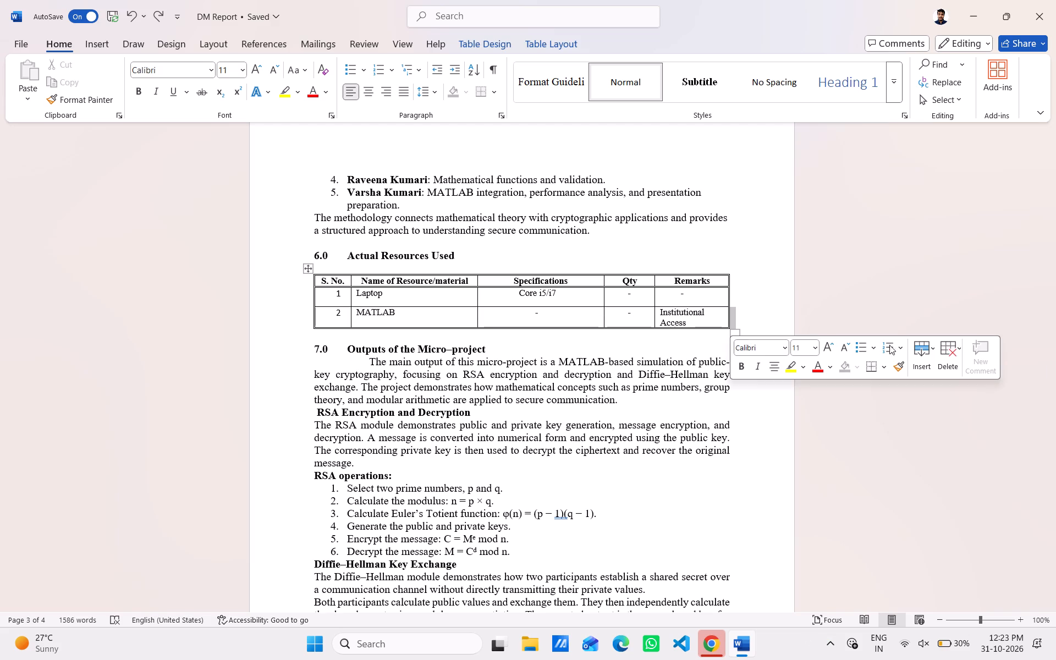
{"action": "left_click", "coordinate": [919, 350]}
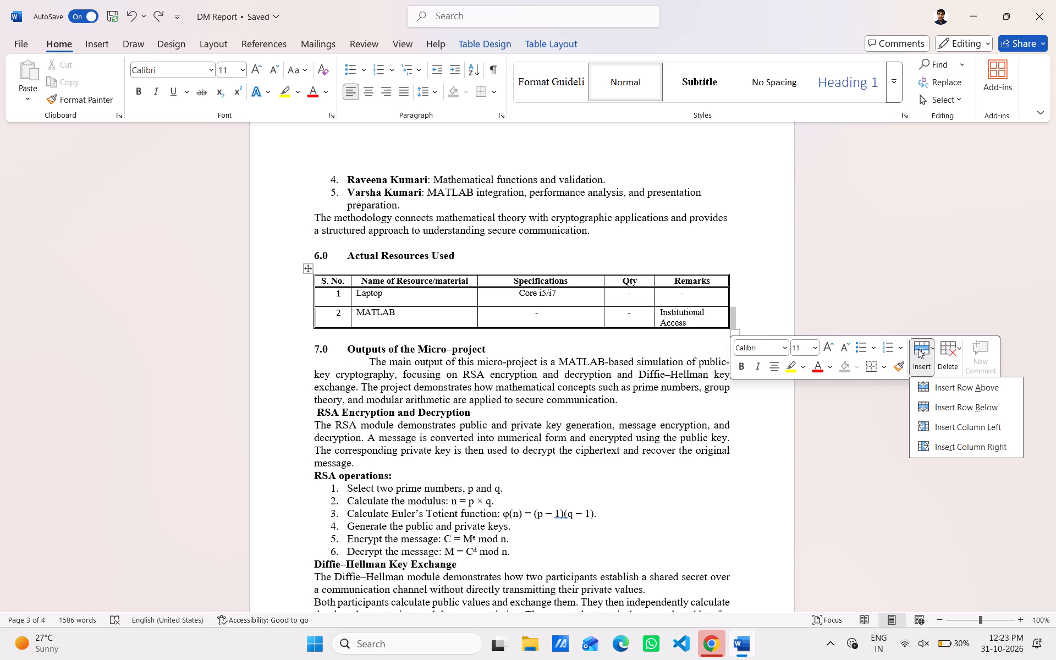
{"action": "left_click", "coordinate": [933, 405]}
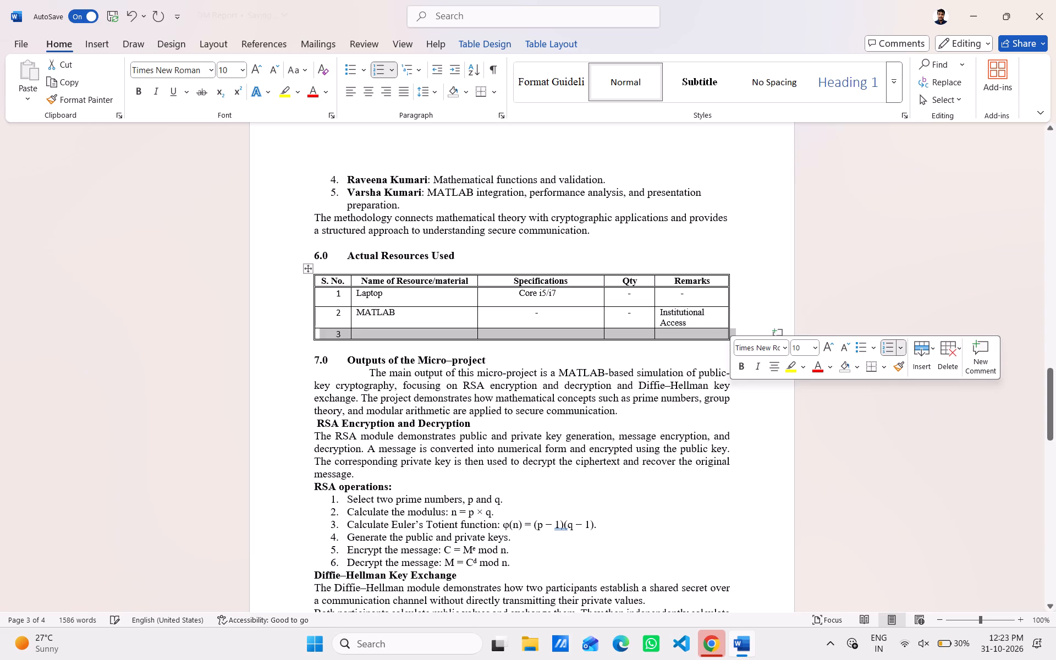
Enter "Reference Materials" in the Name of Resource/material cell of the new row 3.
{"action": "left_click", "coordinate": [410, 332]}
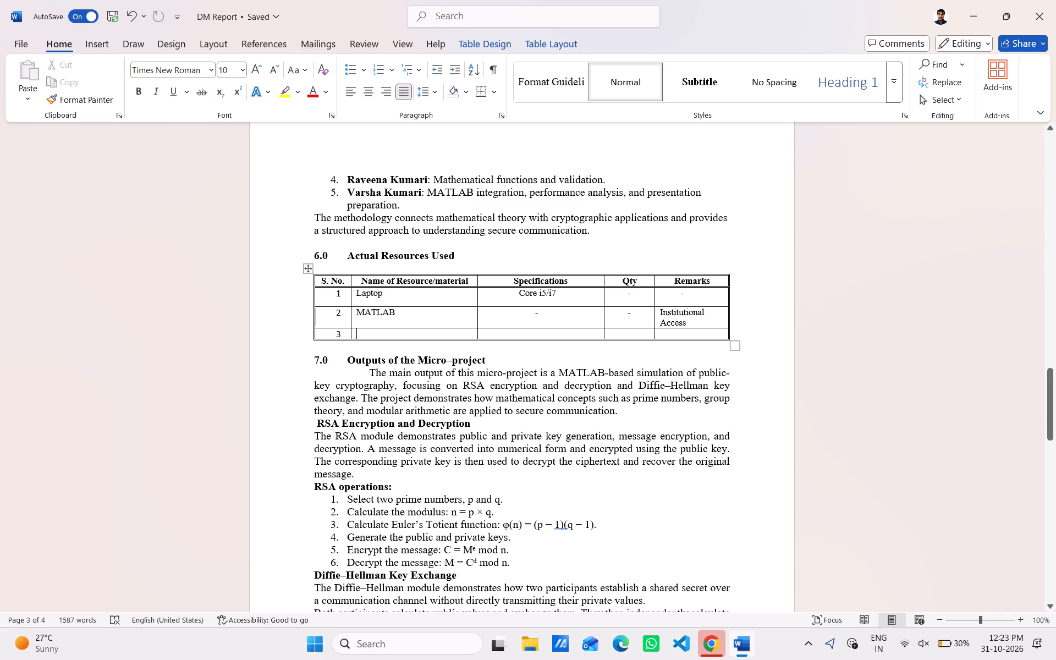
{"action": "left_click", "coordinate": [373, 334]}
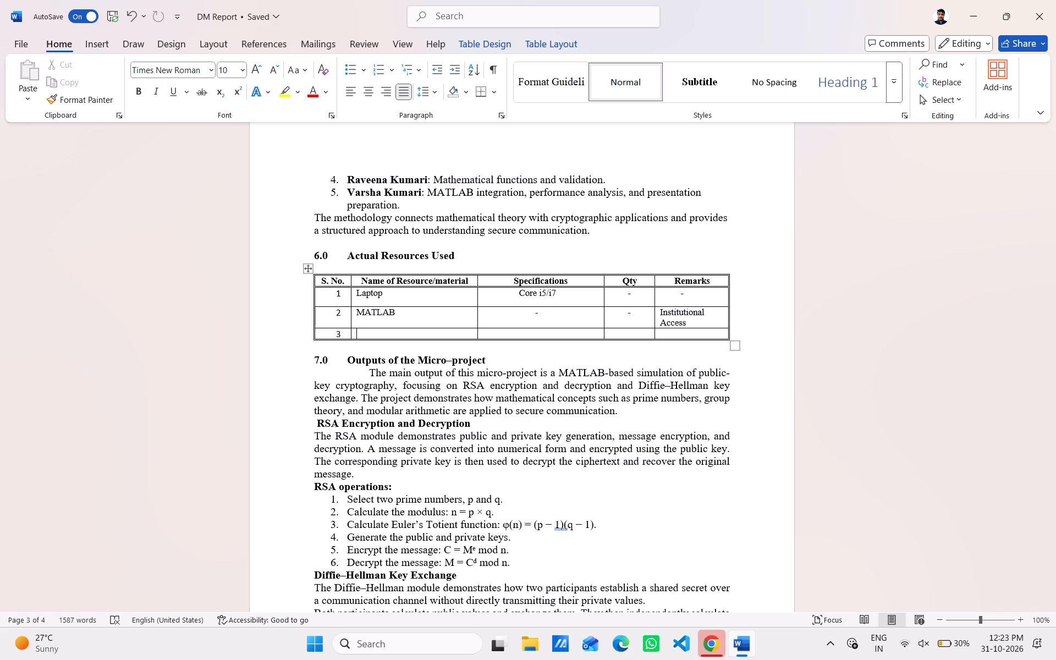
{"action": "type", "text": "re"}
{"action": "key", "text": "BackSpace"}
{"action": "key", "text": "BackSpace"}
{"action": "key", "text": "shift+r"}
{"action": "type", "text": "efe"}
{"action": "key", "text": "r"}
{"action": "key", "text": "w"}
{"action": "key", "text": "BackSpace"}
{"action": "type", "text": "ence"}
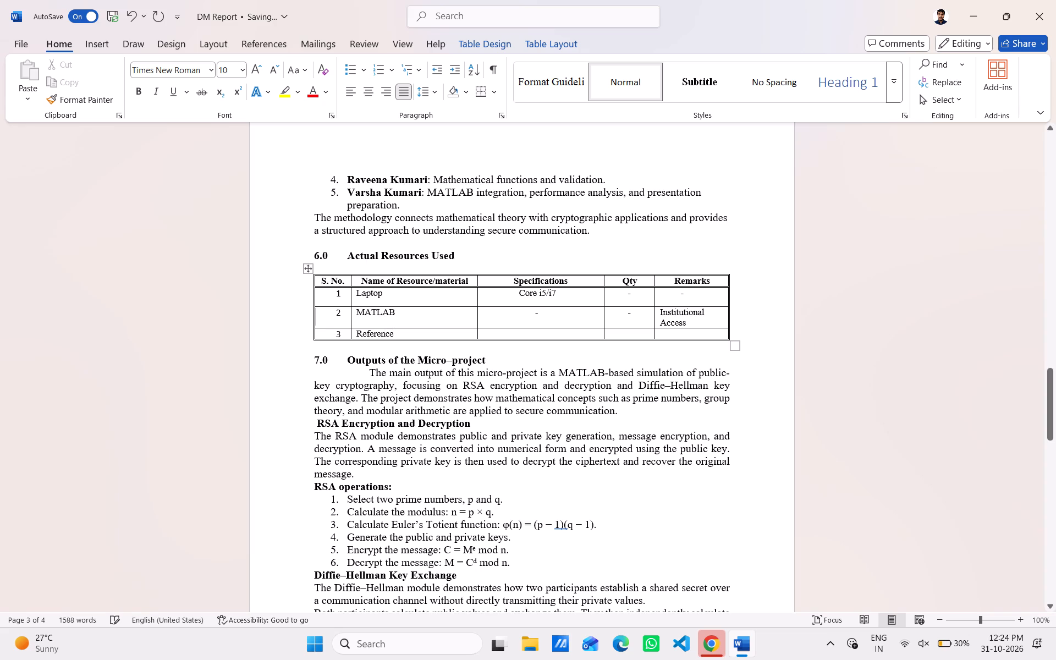
{"action": "key", "text": "space"}
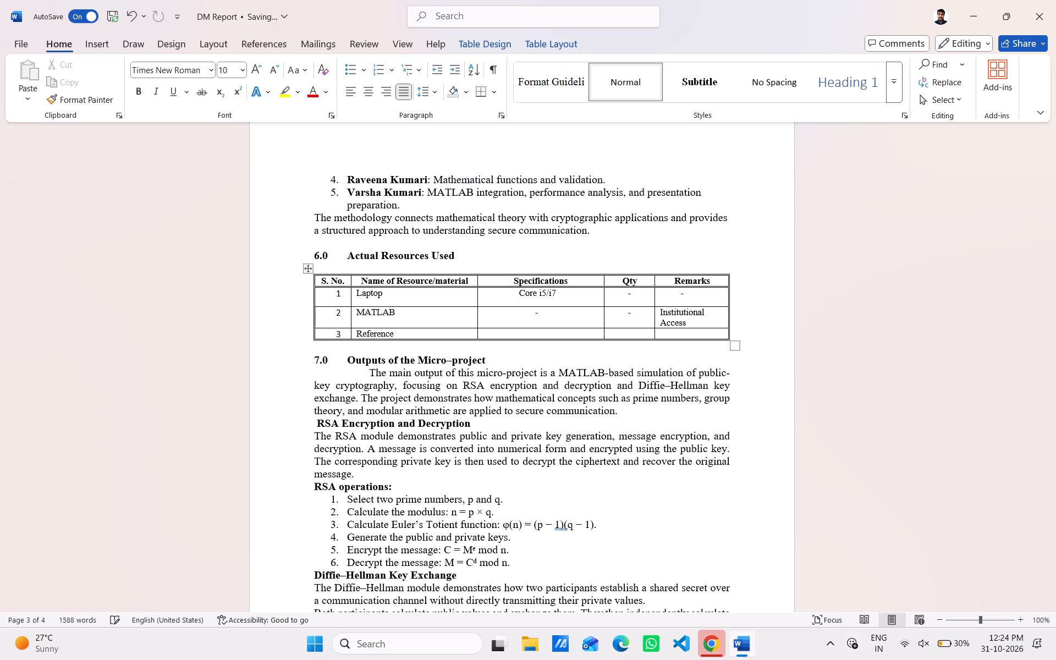
{"action": "type", "text": "Materials"}
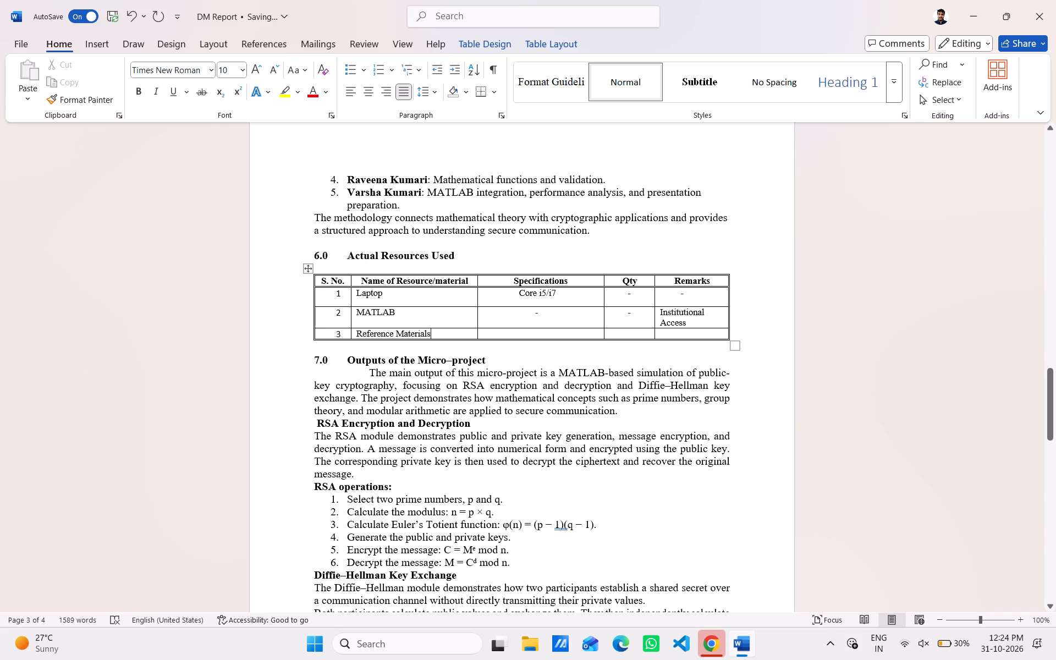
Copy "Institutional Access" from the MATLAB row's Remarks cell into the Remarks cell of the Reference Materials row.
{"action": "left_click_drag", "start_coordinate": [701, 326], "coordinate": [665, 312]}
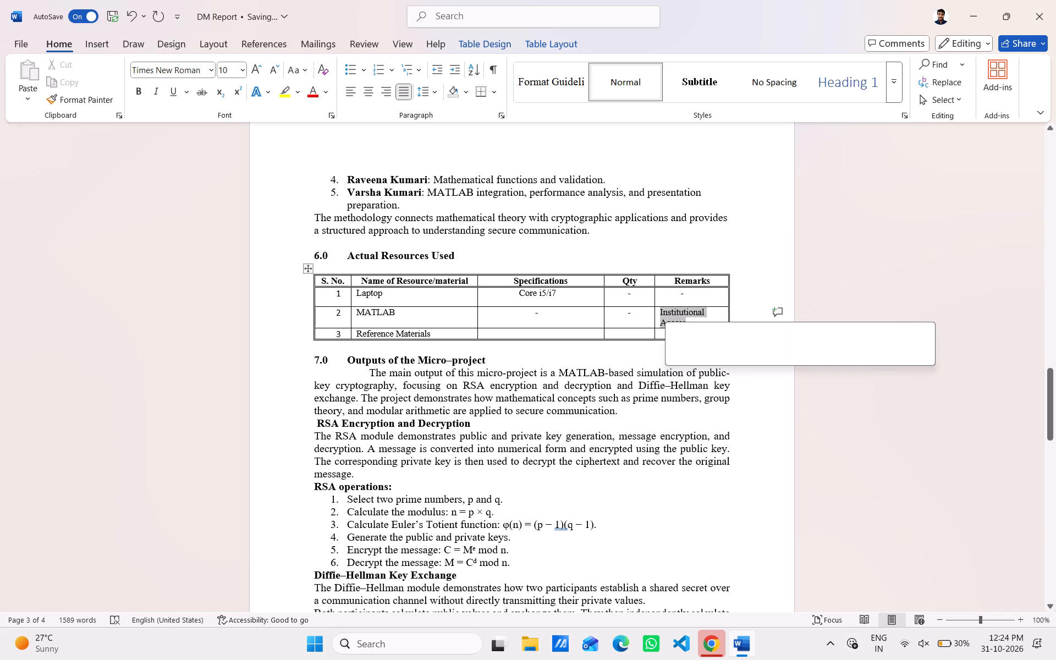
{"action": "key", "text": "ctrl+c"}
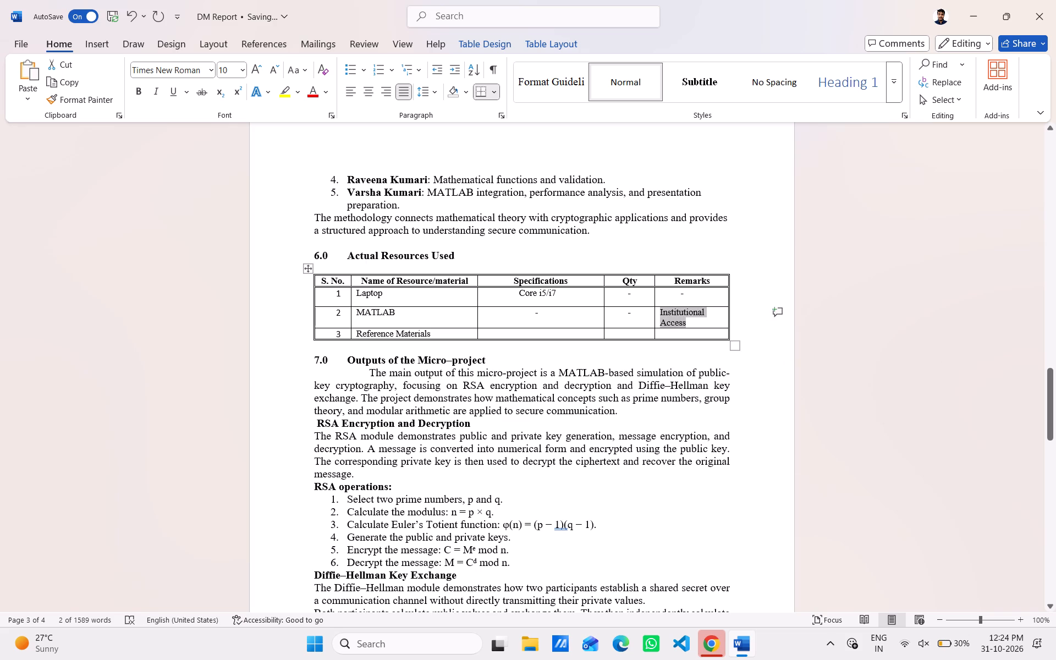
{"action": "left_click", "coordinate": [698, 296]}
{"action": "key", "text": "BackSpace"}
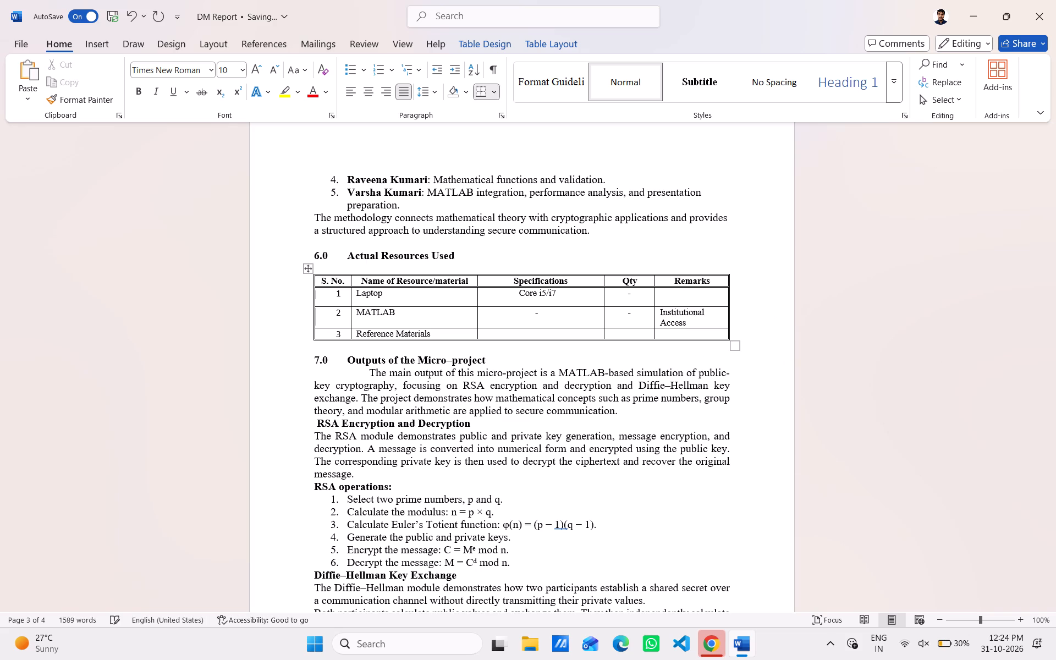
{"action": "left_click", "coordinate": [678, 339]}
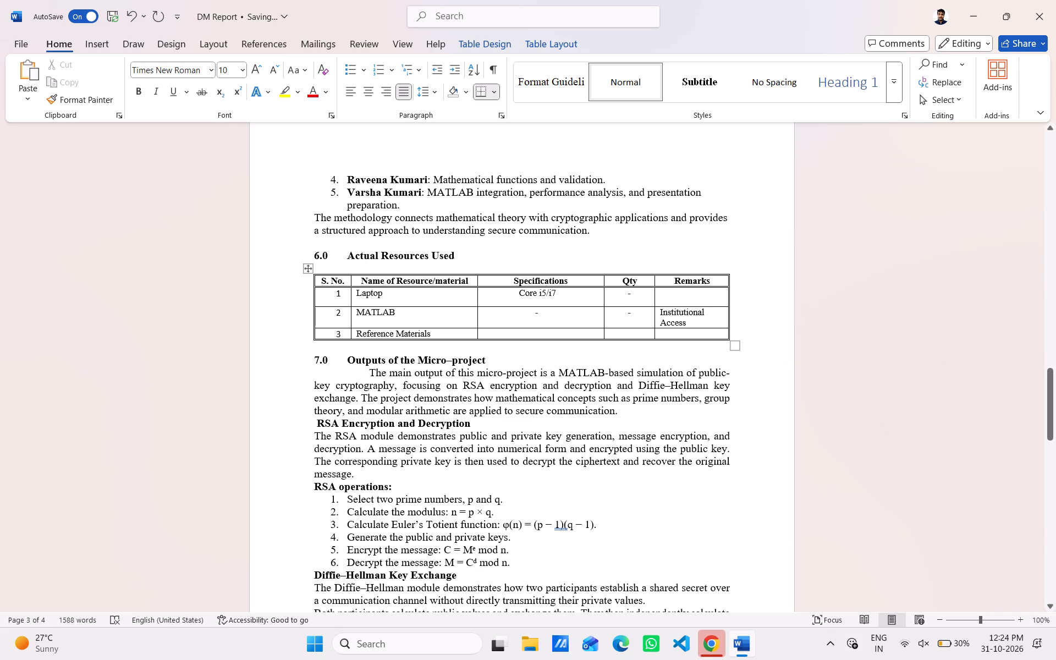
{"action": "left_click", "coordinate": [678, 339]}
{"action": "left_click", "coordinate": [682, 337]}
{"action": "key", "text": "ctrl+v"}
Enter a hyphen in the Laptop row's emptied Remarks cell.
{"action": "left_click", "coordinate": [683, 296]}
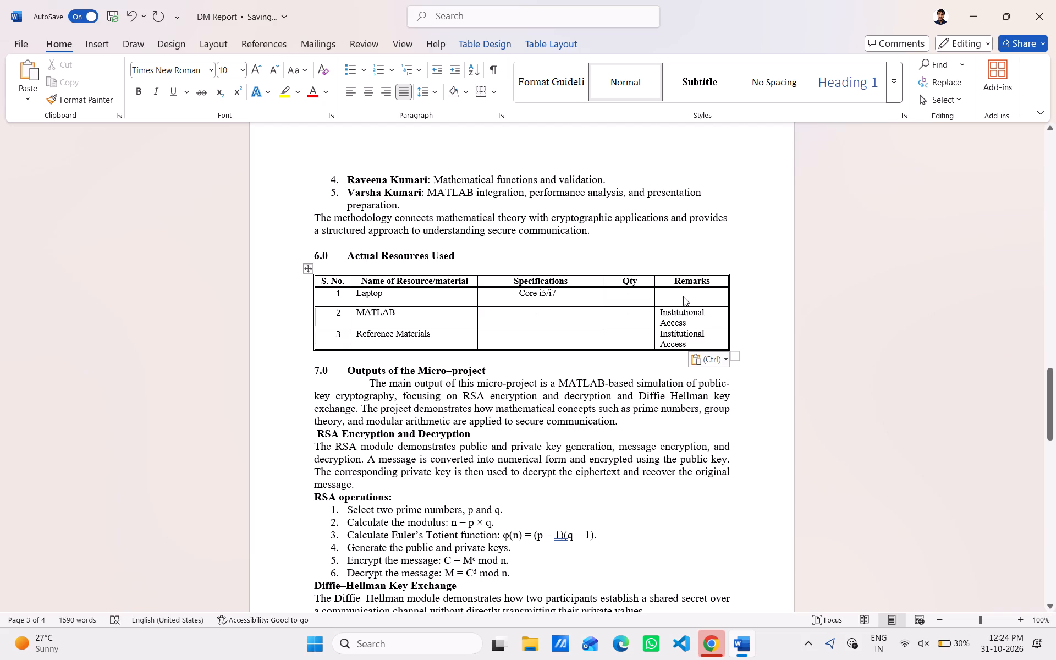
{"action": "key", "text": "minus"}
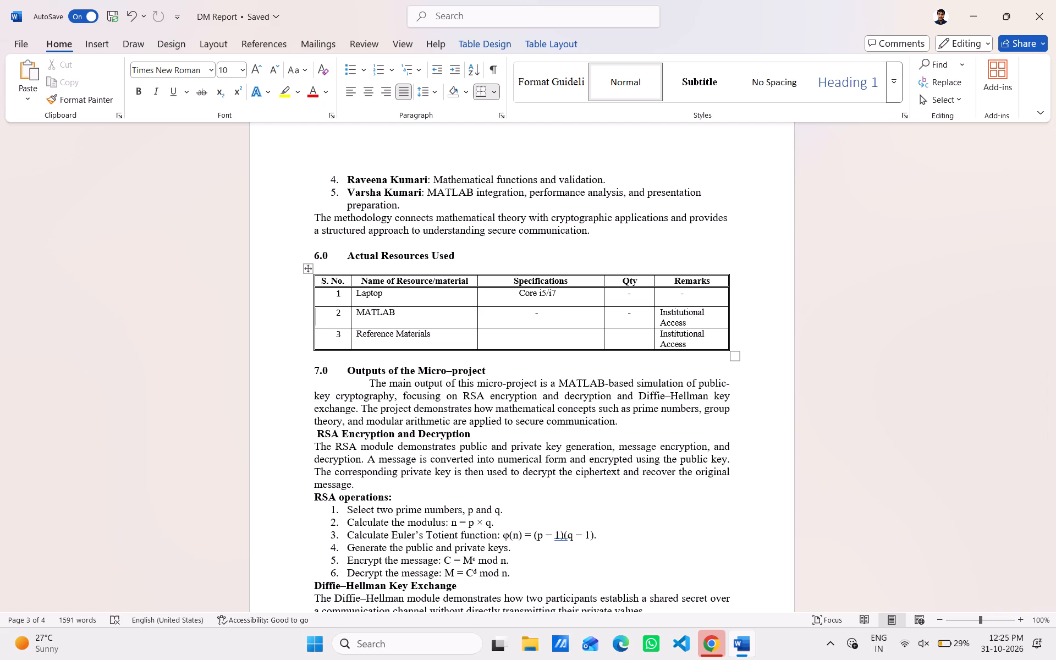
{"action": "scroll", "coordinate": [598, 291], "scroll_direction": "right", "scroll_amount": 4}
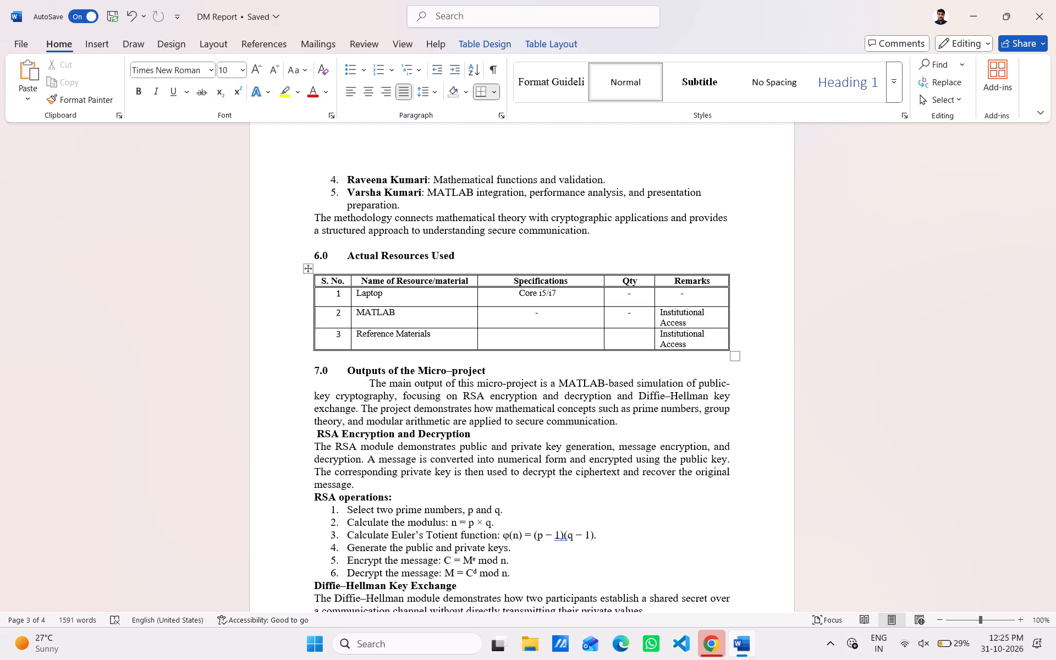
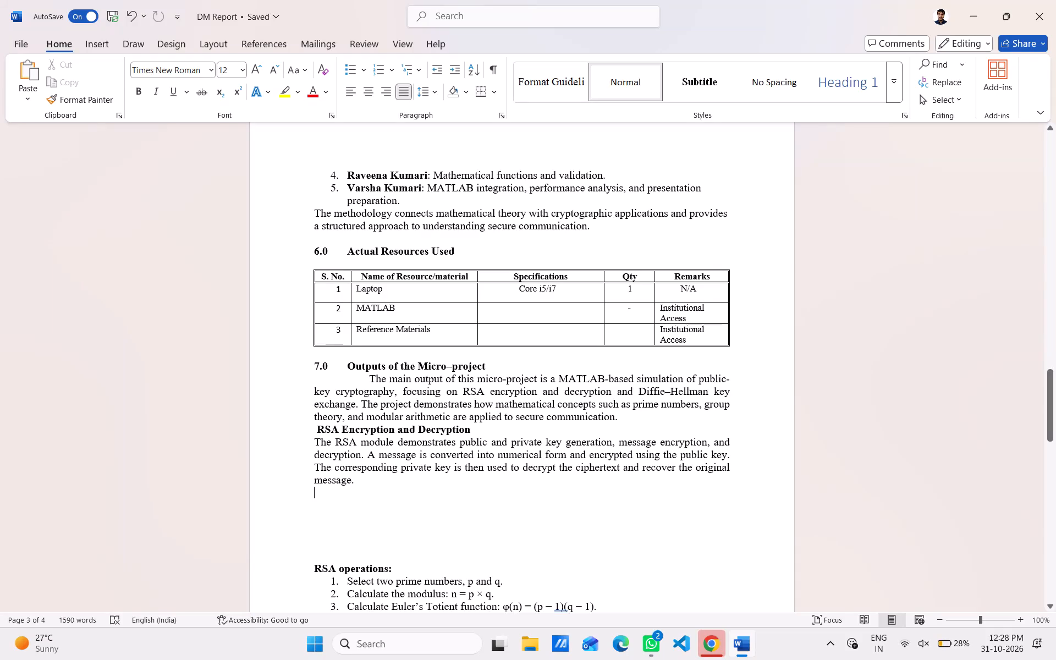
Paste the copied RSA and Diffie-Hellman simulation output on the empty line below the RSA Encryption and Decryption paragraph.
{"action": "key", "text": "ctrl+v"}
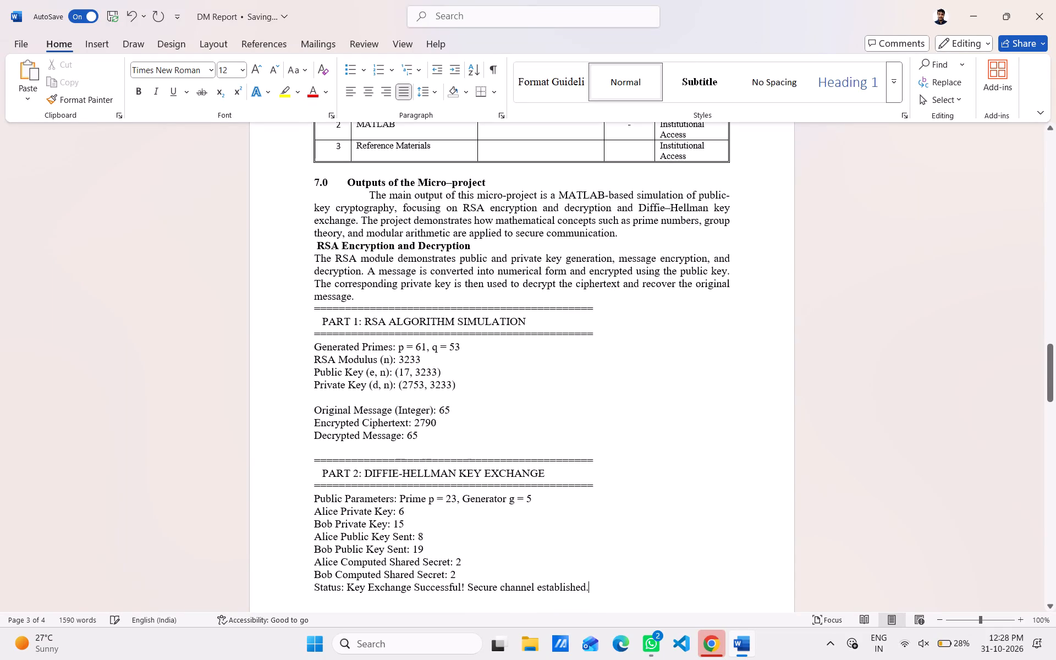
Insert several blank lines between the RSA Encryption and Decryption paragraph and the "PART 1: RSA ALGORITHM SIMULATION" output.
{"action": "left_click", "coordinate": [370, 304]}
{"action": "left_click", "coordinate": [361, 299]}
{"action": "key", "text": "3"}
{"action": "key", "text": "BackSpace"}
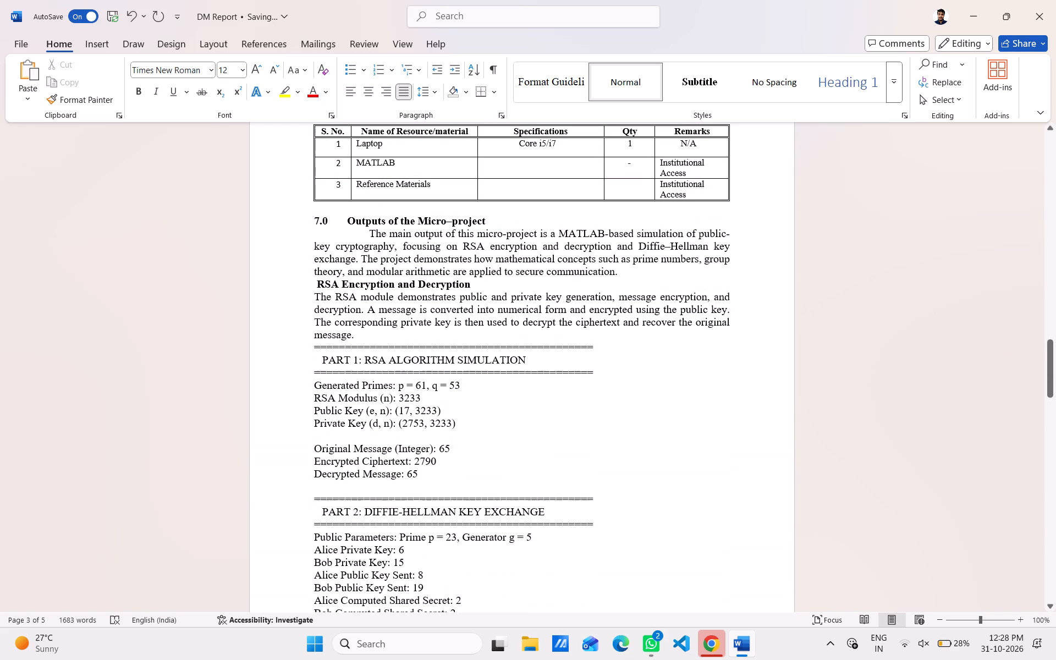
{"action": "left_click", "coordinate": [369, 342]}
{"action": "key", "text": "Return"}
{"action": "key", "text": "Return"}
{"action": "key", "text": "Return"}
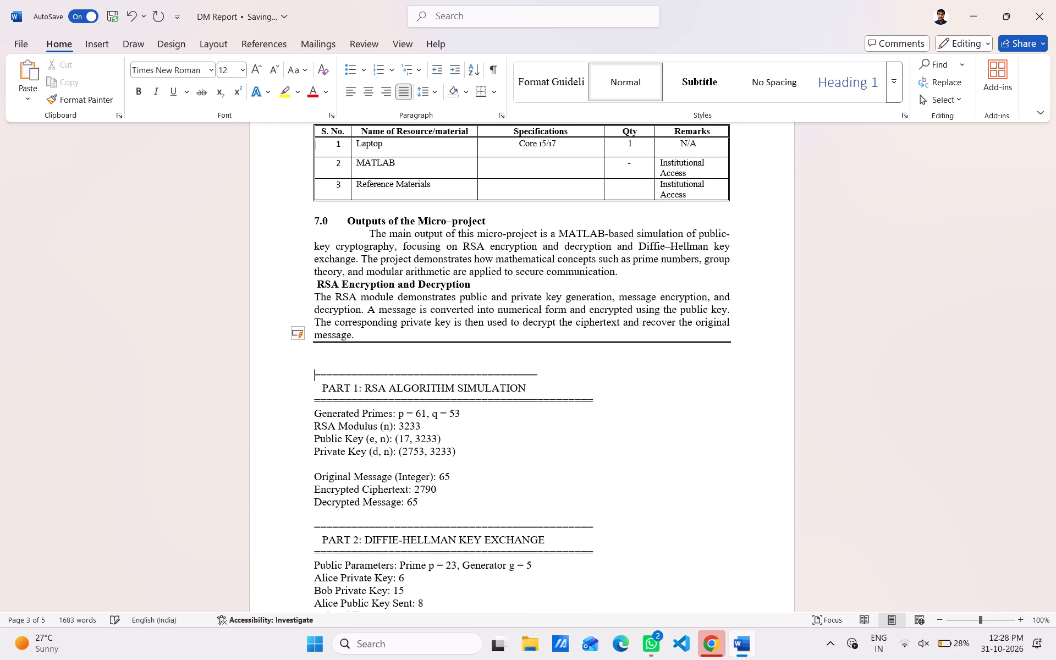
{"action": "key", "text": "Return"}
{"action": "key", "text": "Return"}
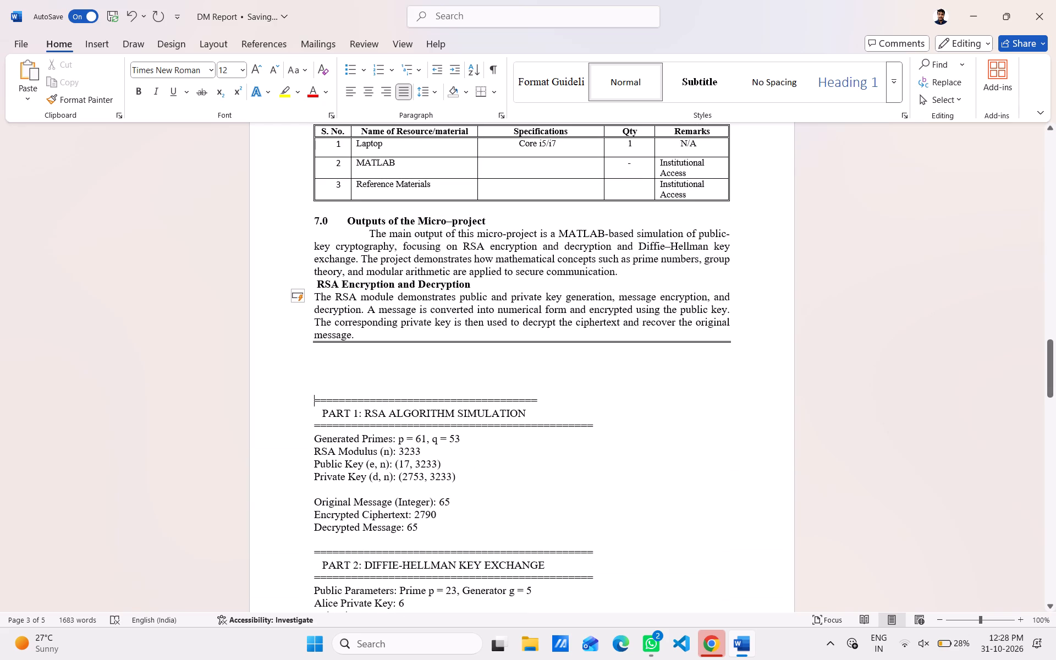
Enter "Matlab" as a heading in the blank space above the pasted simulation output.
{"action": "left_click", "coordinate": [312, 361]}
{"action": "key", "text": "shift+m"}
{"action": "type", "text": "atlab"}
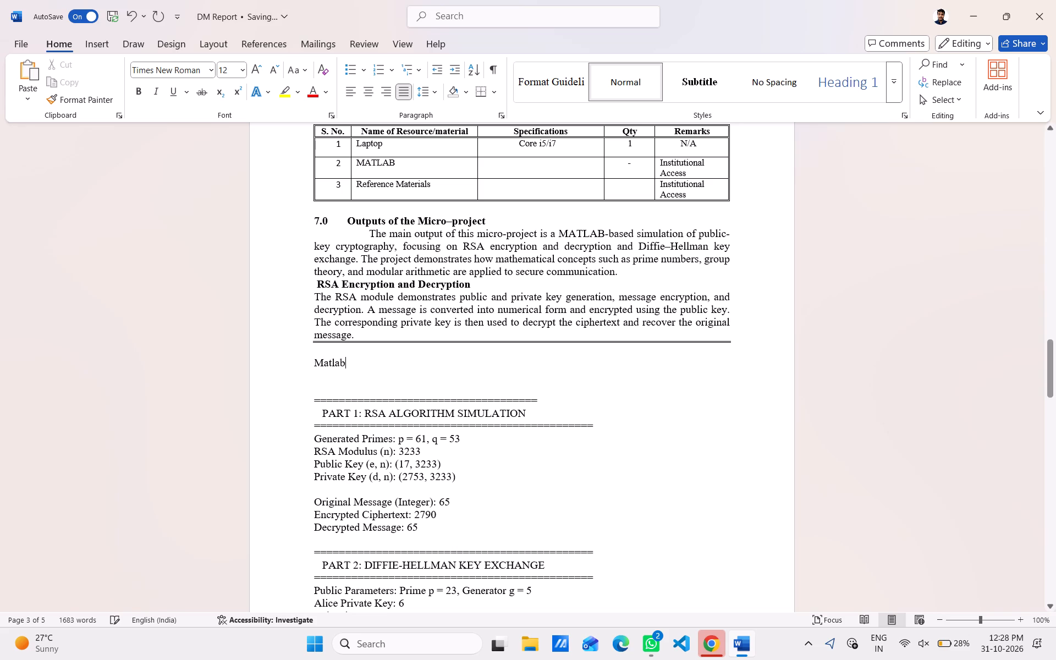
Set the font size of the "Matlab" heading to 14.
{"action": "left_click_drag", "start_coordinate": [351, 366], "coordinate": [294, 360]}
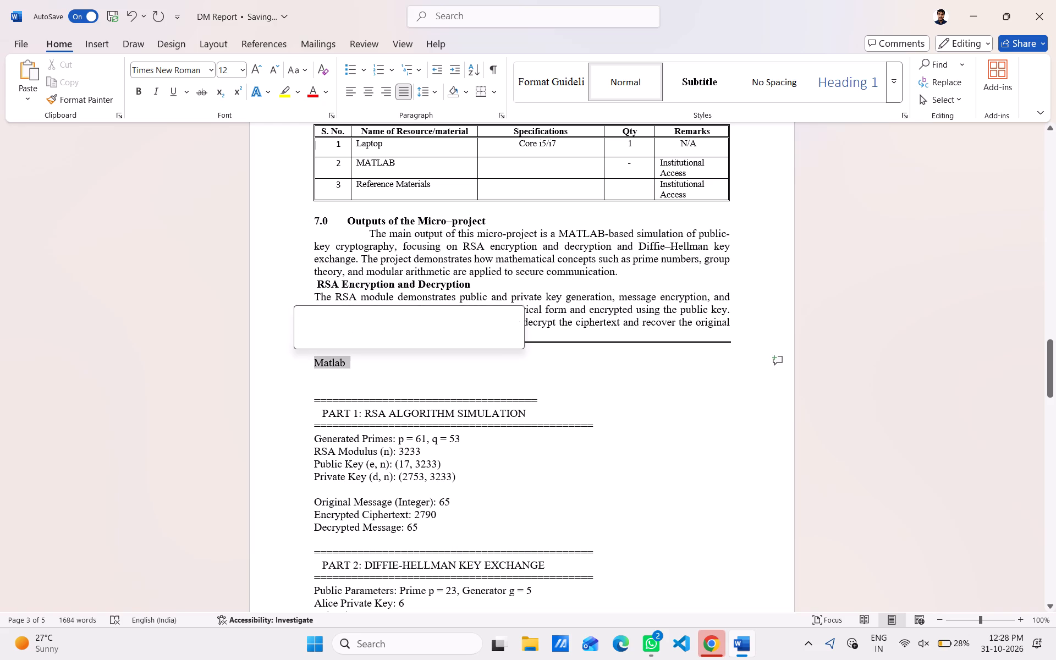
{"action": "left_click", "coordinate": [241, 70]}
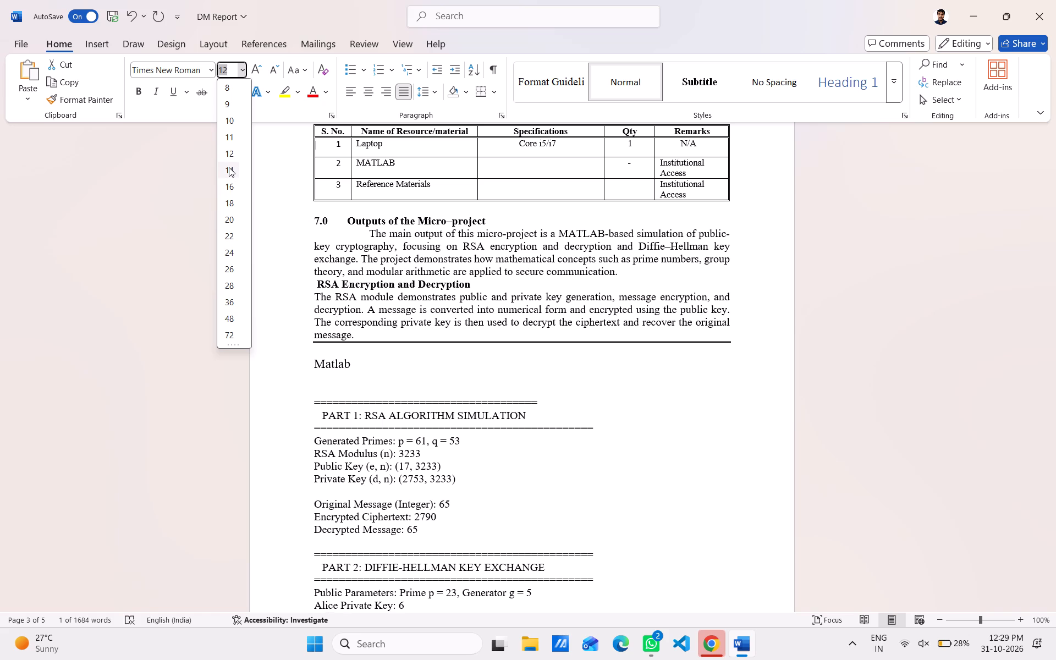
{"action": "left_click", "coordinate": [229, 169]}
{"action": "left_click", "coordinate": [231, 372]}
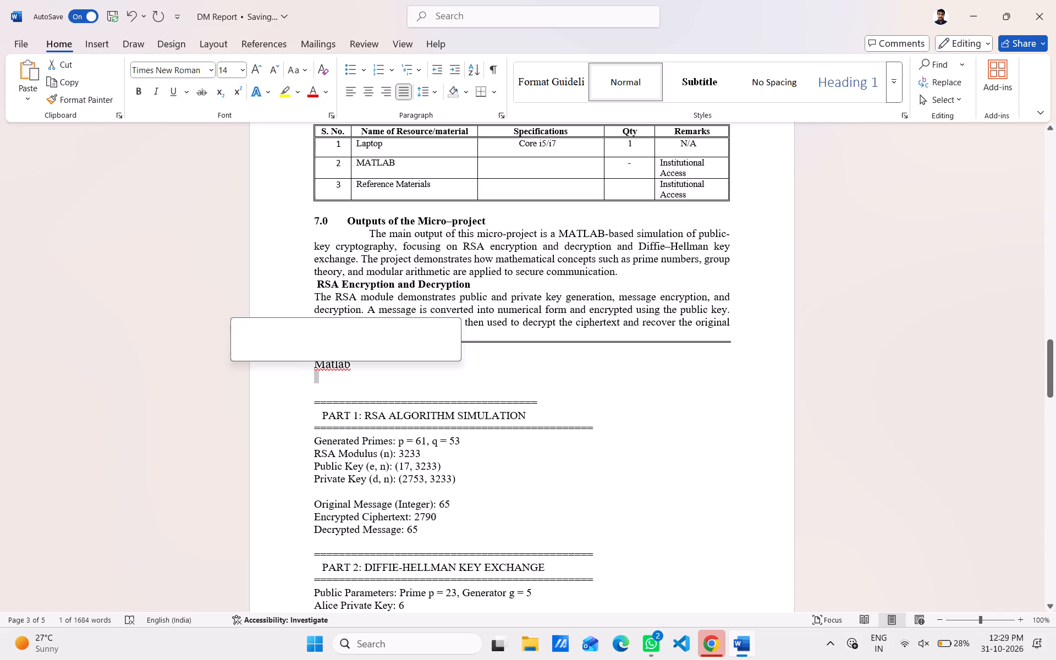
{"action": "left_click", "coordinate": [189, 404]}
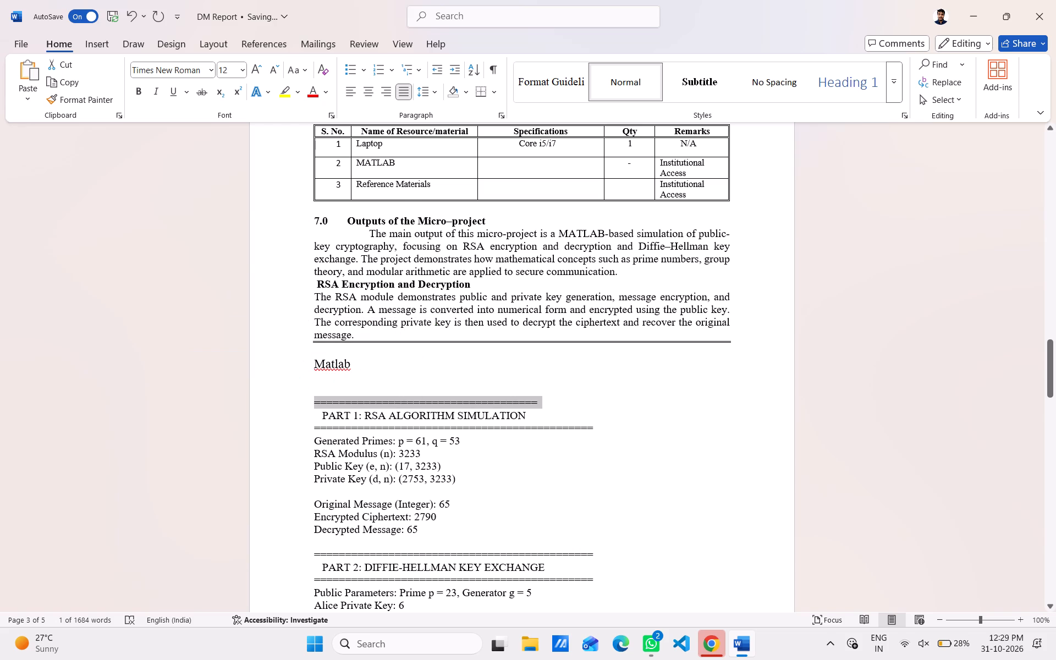
{"action": "left_click", "coordinate": [216, 267]}
Make the "Matlab" heading bold, like the "Outputs of the Micro–project" heading.
{"action": "left_click_drag", "start_coordinate": [499, 220], "coordinate": [487, 220]}
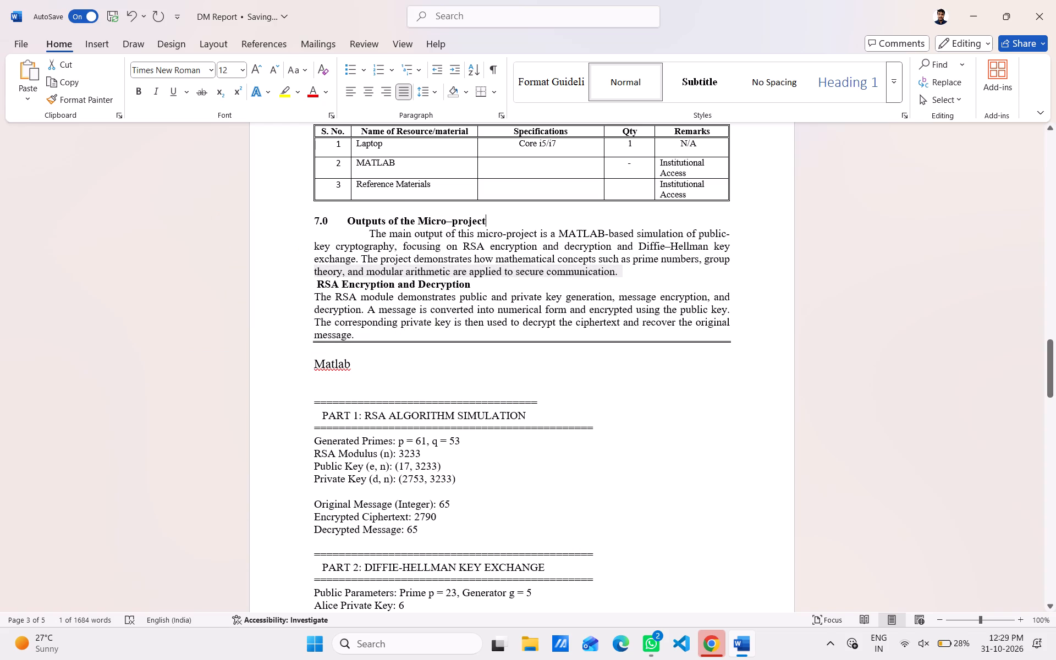
{"action": "left_click_drag", "start_coordinate": [492, 217], "coordinate": [411, 224]}
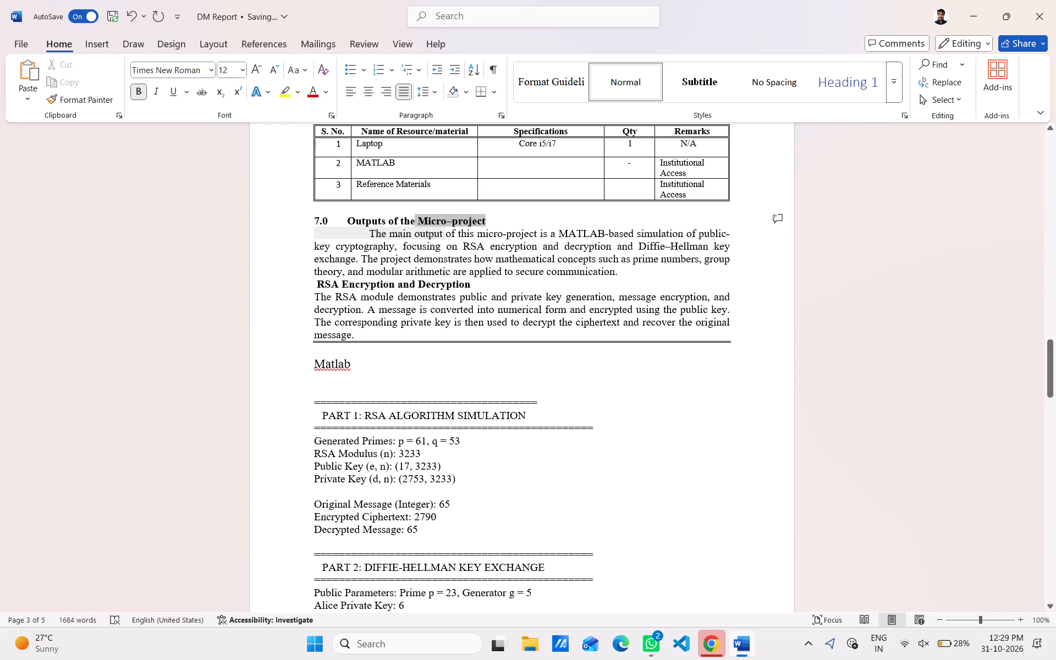
{"action": "left_click_drag", "start_coordinate": [411, 224], "coordinate": [366, 216]}
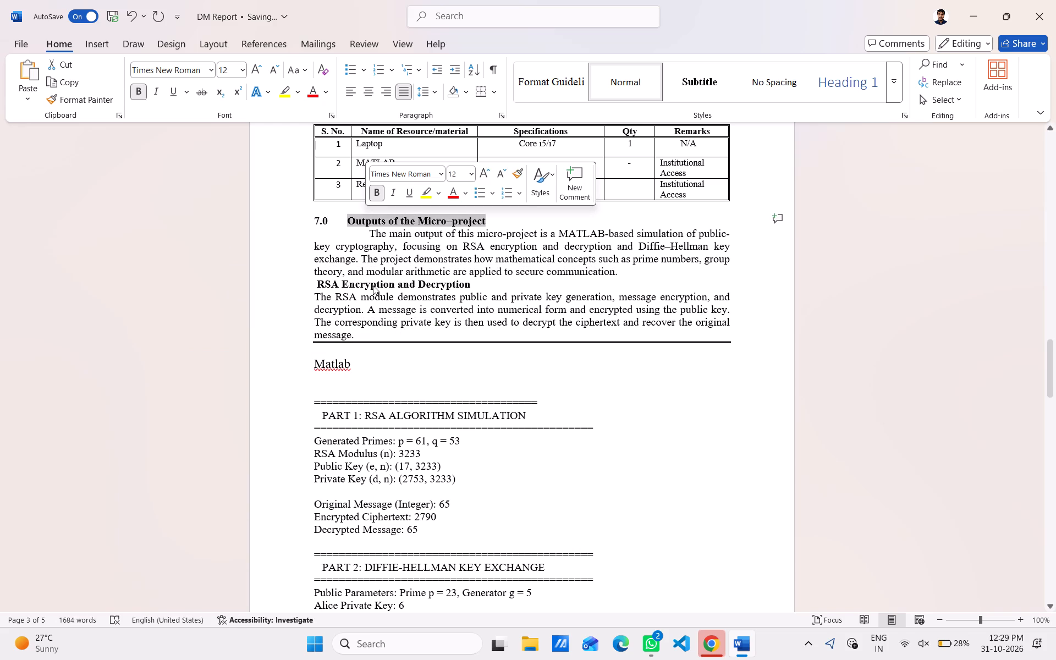
{"action": "left_click_drag", "start_coordinate": [359, 366], "coordinate": [306, 358]}
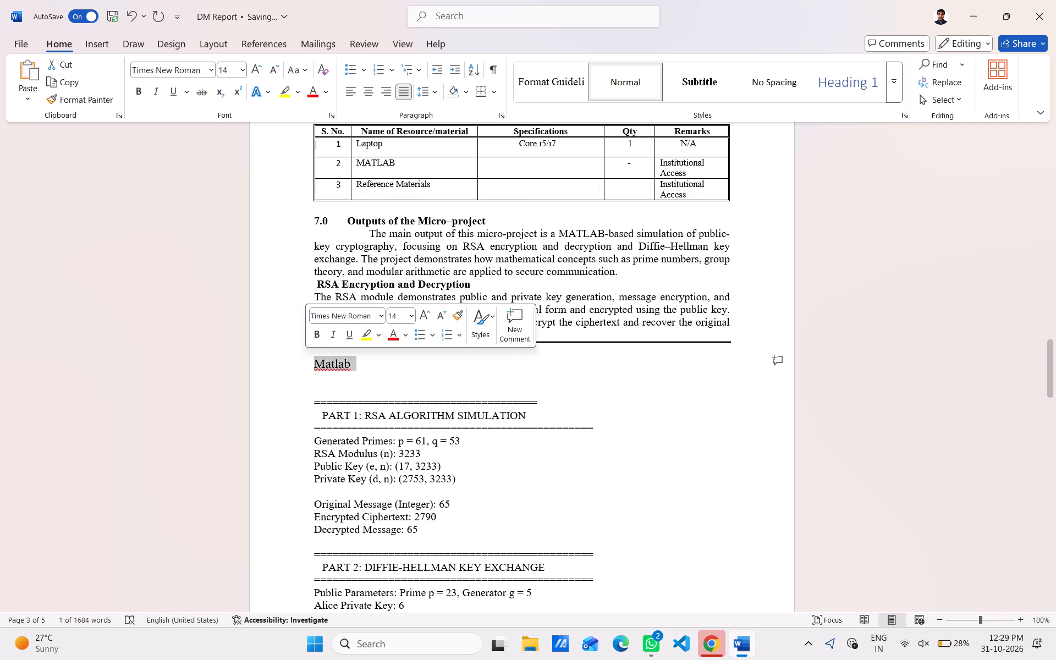
{"action": "left_click", "coordinate": [316, 338]}
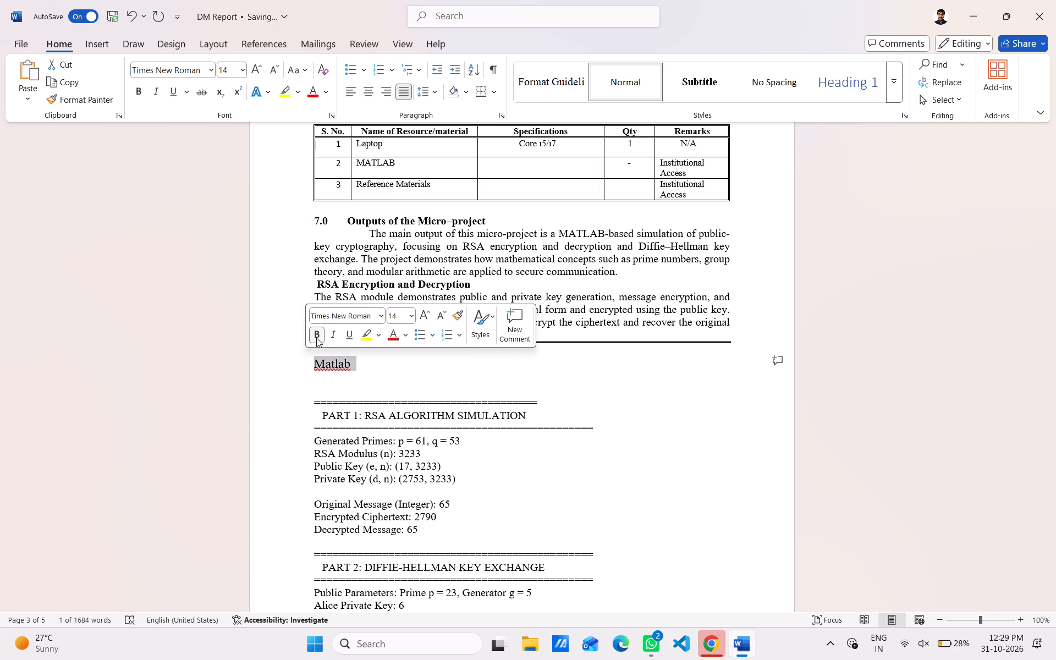
{"action": "left_click", "coordinate": [210, 361]}
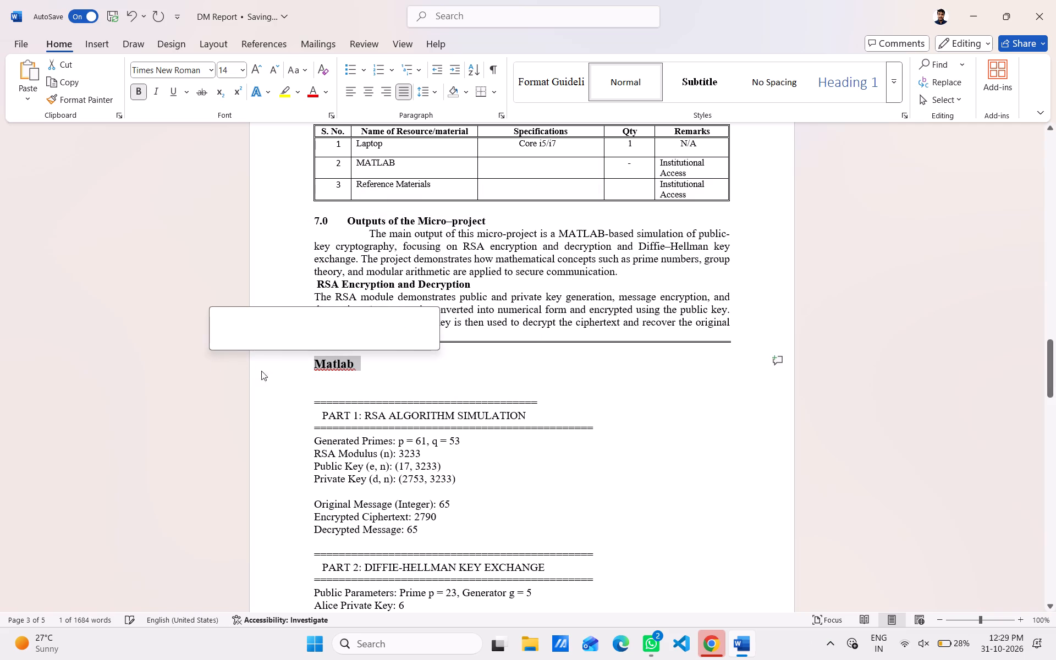
{"action": "left_click", "coordinate": [244, 384]}
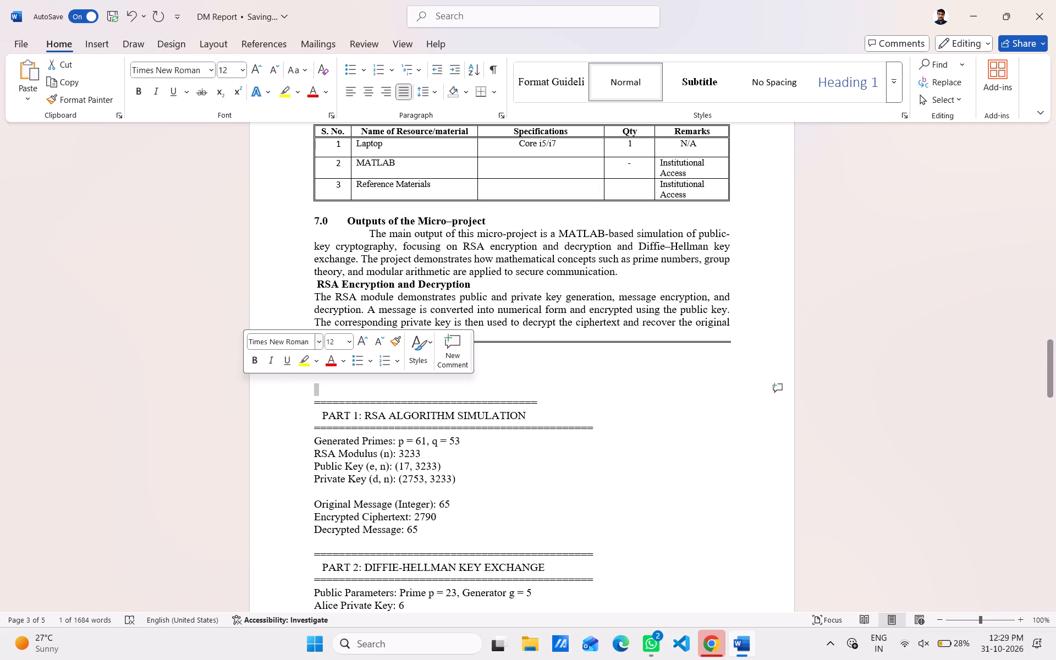
{"action": "left_click", "coordinate": [228, 246]}
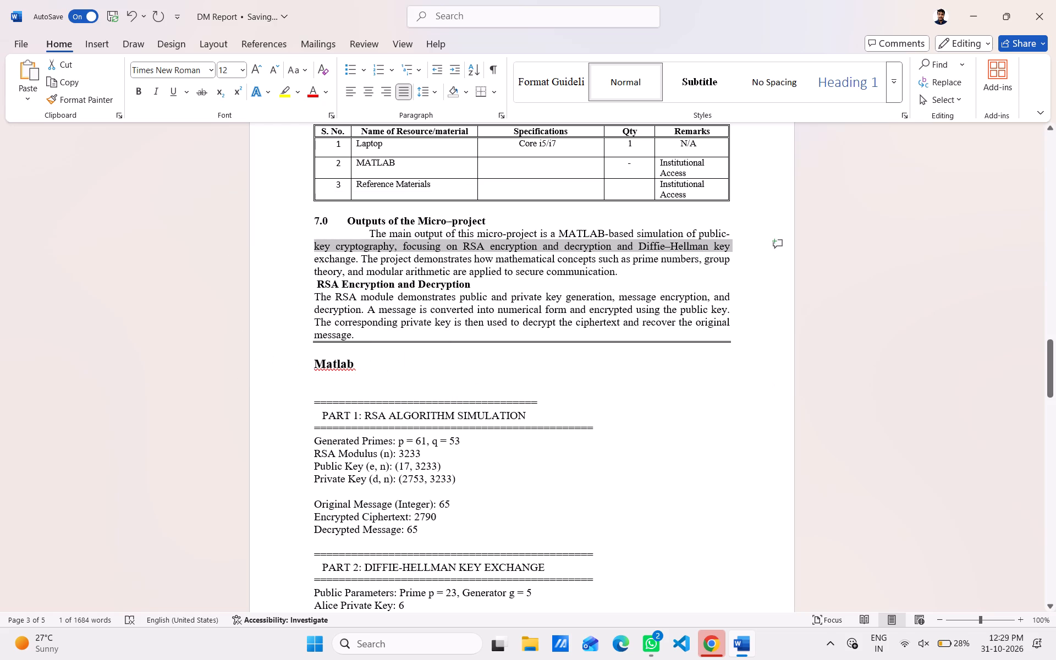
Extend the "Matlab" heading with the word "Code".
{"action": "left_click", "coordinate": [311, 362]}
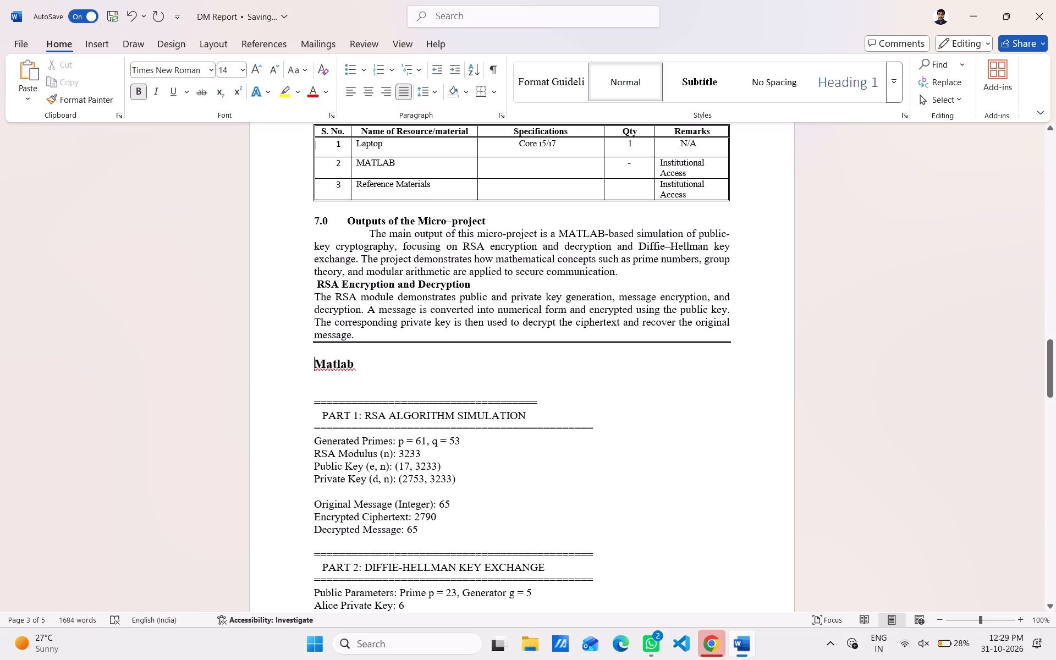
{"action": "key", "text": "7"}
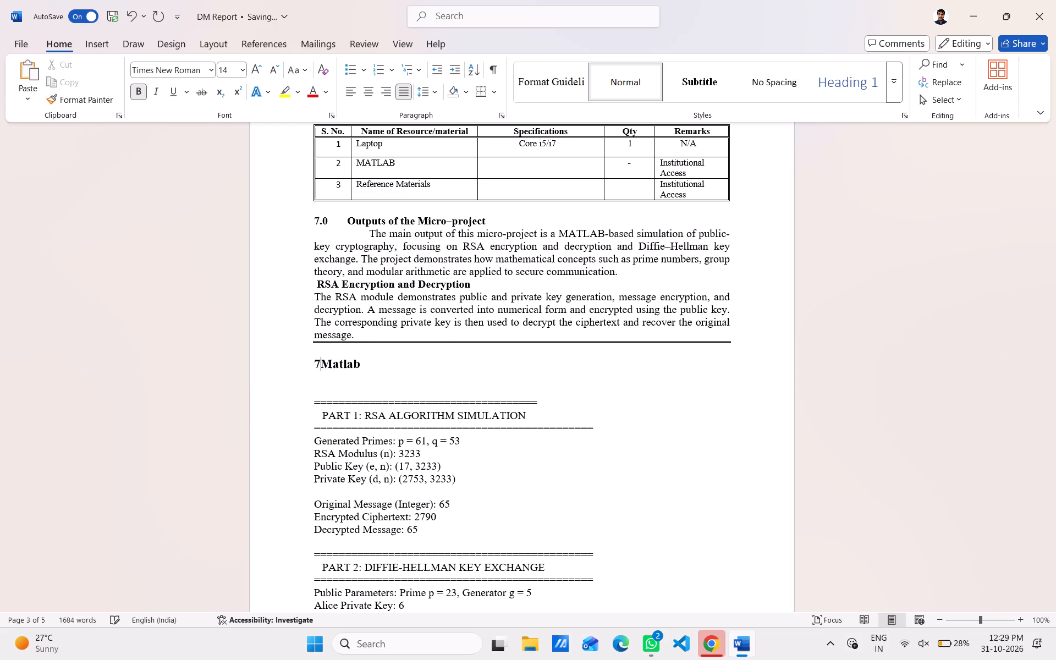
{"action": "key", "text": "BackSpace"}
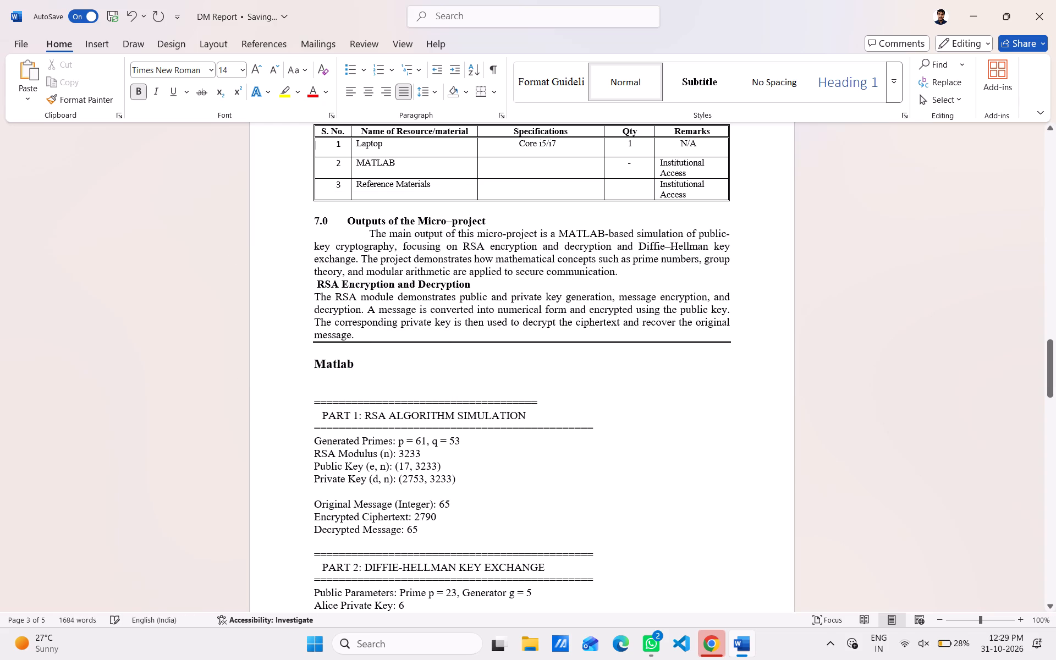
{"action": "left_click", "coordinate": [377, 359]}
{"action": "key", "text": "space"}
{"action": "key", "text": "space"}
{"action": "key", "text": "space"}
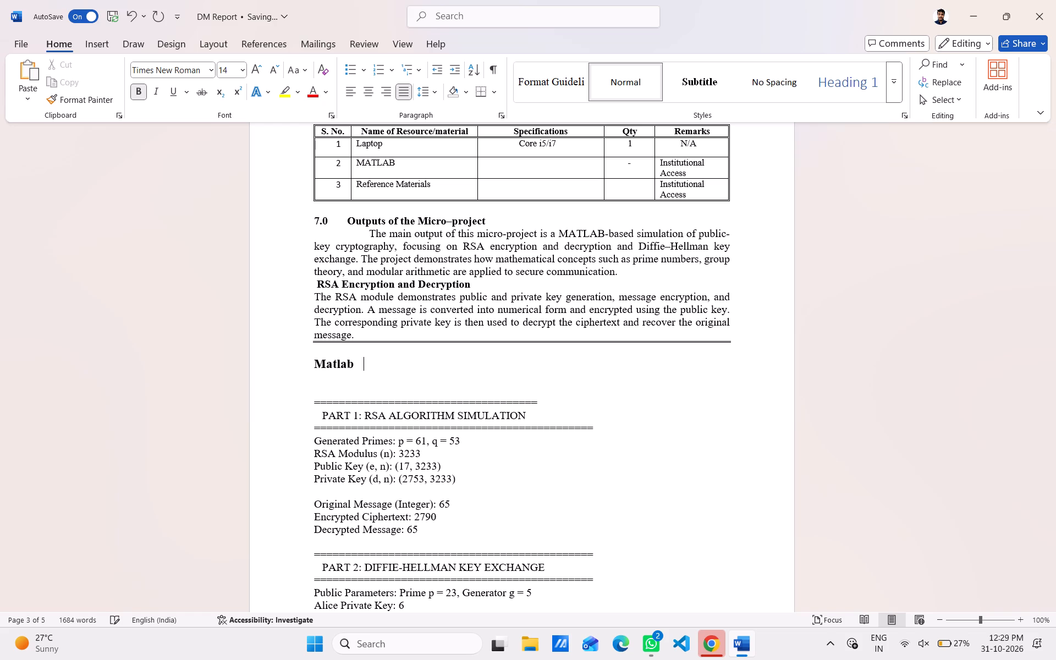
{"action": "type", "text": "Code"}
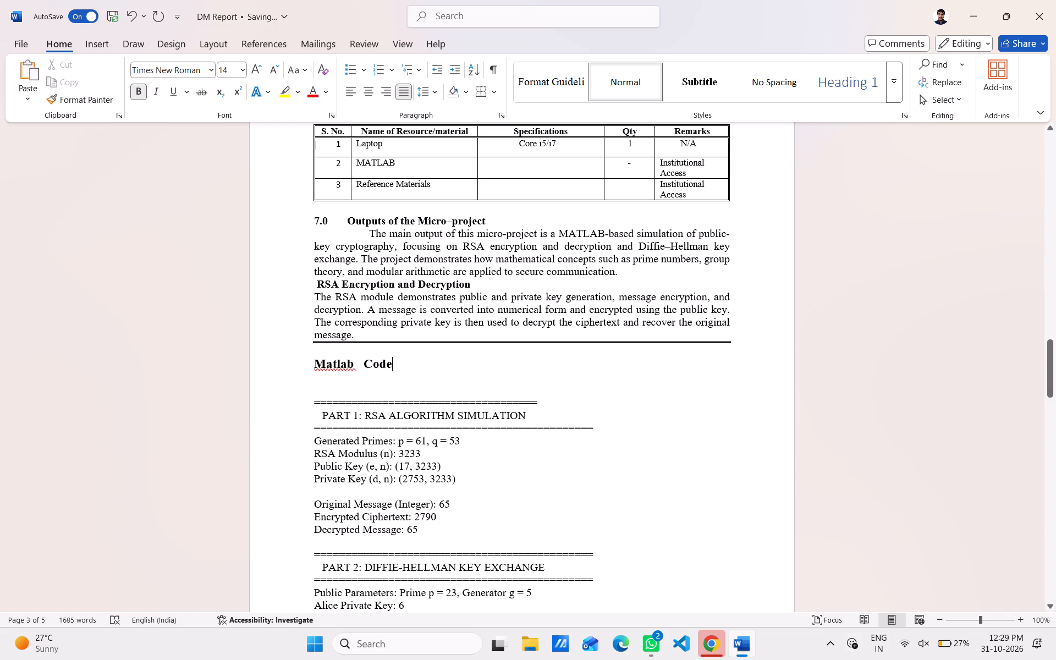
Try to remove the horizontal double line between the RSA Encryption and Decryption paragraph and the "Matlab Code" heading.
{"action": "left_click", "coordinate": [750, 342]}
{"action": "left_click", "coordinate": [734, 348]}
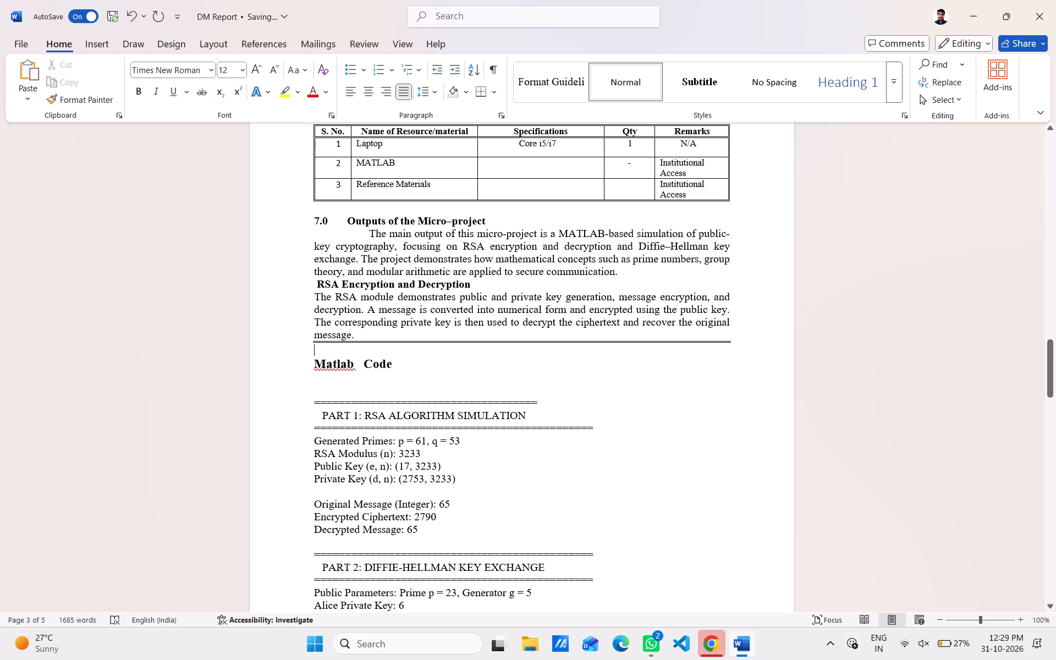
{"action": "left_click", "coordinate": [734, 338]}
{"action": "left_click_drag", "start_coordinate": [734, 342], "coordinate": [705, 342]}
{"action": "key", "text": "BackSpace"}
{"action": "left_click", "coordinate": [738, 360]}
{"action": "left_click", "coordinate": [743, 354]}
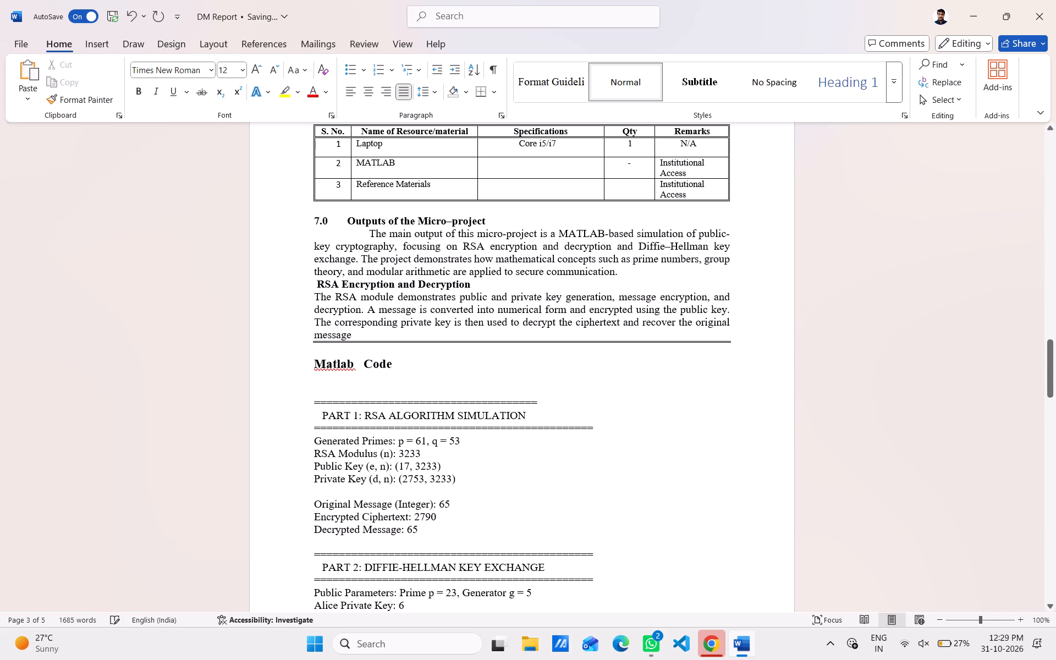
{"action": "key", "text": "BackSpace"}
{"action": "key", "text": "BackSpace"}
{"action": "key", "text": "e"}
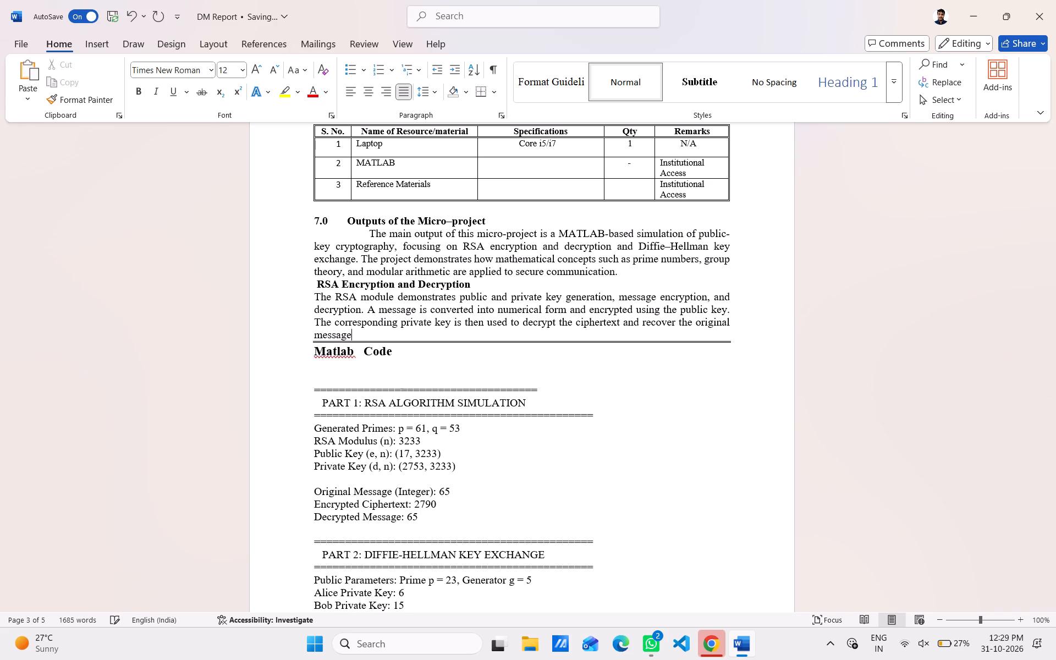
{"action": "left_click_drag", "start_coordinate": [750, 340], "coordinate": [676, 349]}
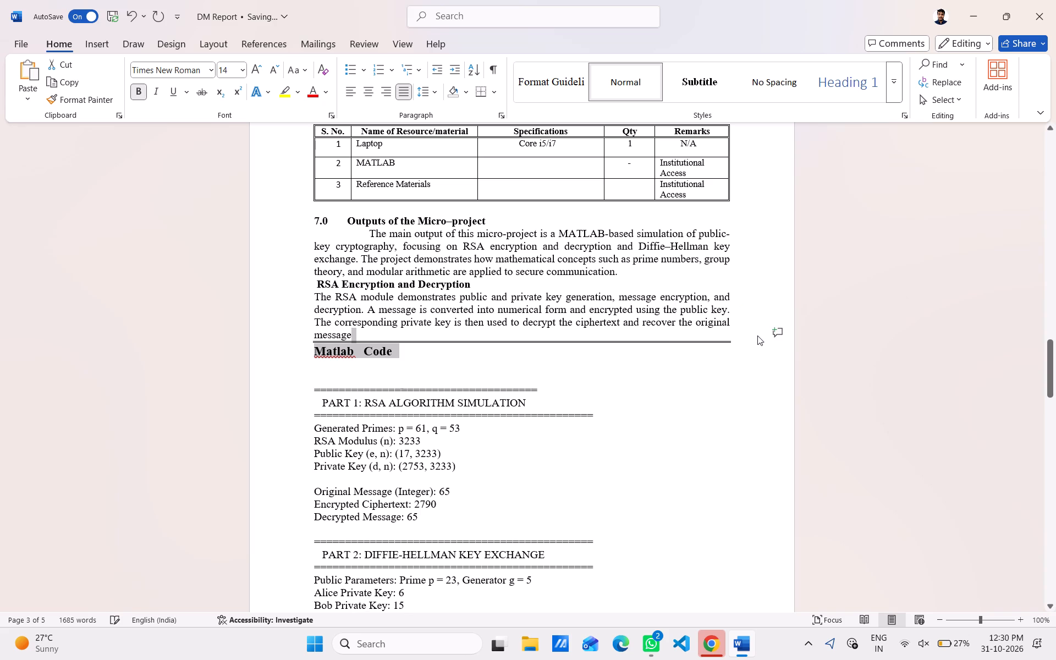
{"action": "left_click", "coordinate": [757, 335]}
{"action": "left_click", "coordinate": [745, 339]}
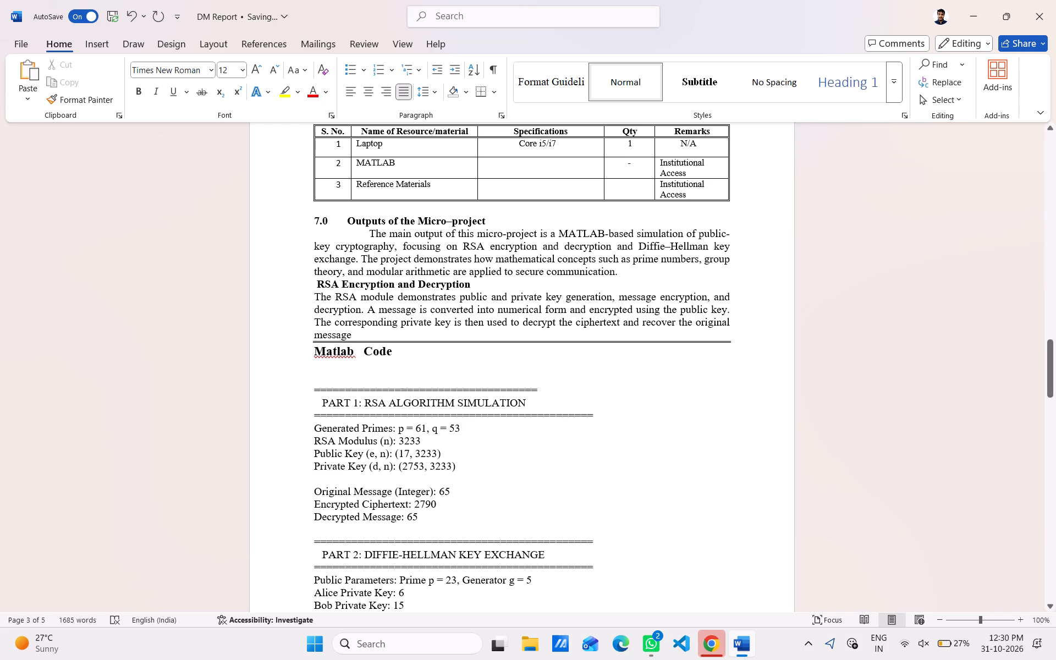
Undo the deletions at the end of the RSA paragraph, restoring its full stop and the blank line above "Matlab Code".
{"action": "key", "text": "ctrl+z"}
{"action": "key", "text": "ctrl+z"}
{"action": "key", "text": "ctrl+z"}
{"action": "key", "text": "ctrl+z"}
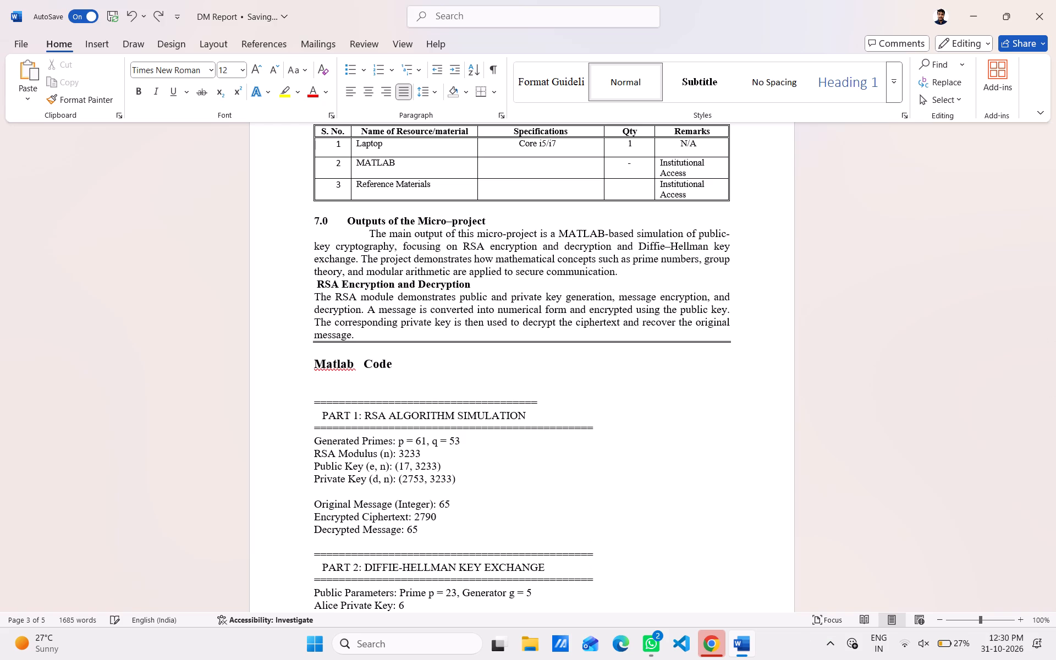
Undo the "Matlab Code" heading, its formatting and the line breaks added before the Part 1 simulation output.
{"action": "key", "text": "ctrl+z"}
{"action": "key", "text": "ctrl+z"}
{"action": "key", "text": "ctrl+z"}
{"action": "key", "text": "ctrl+z"}
{"action": "key", "text": "ctrl+z"}
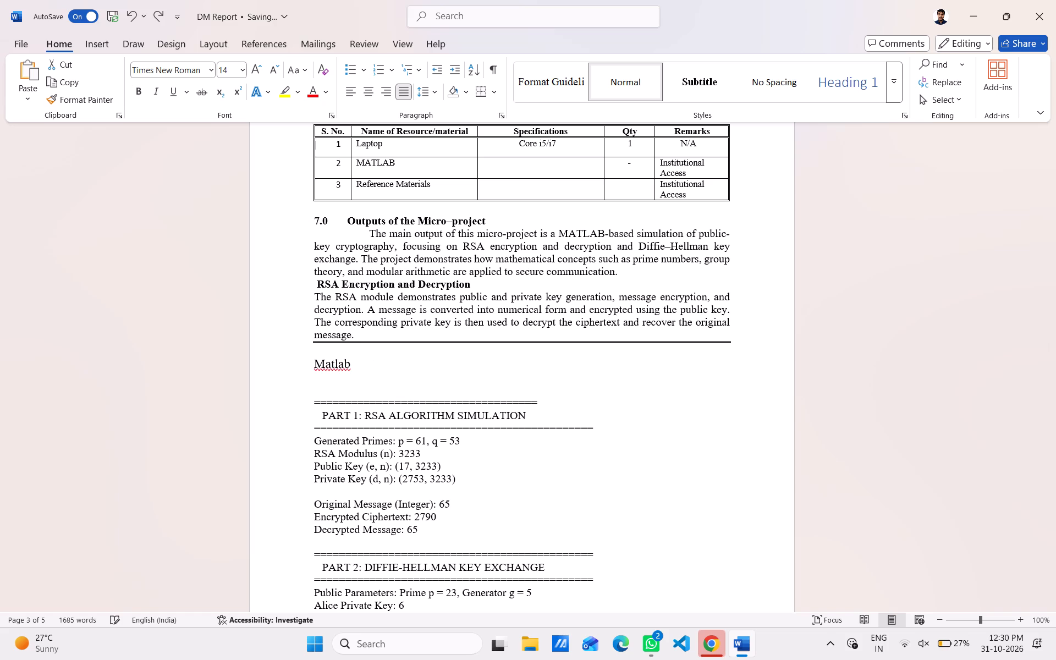
{"action": "key", "text": "ctrl+z"}
{"action": "key", "text": "ctrl+z"}
{"action": "key", "text": "ctrl+z"}
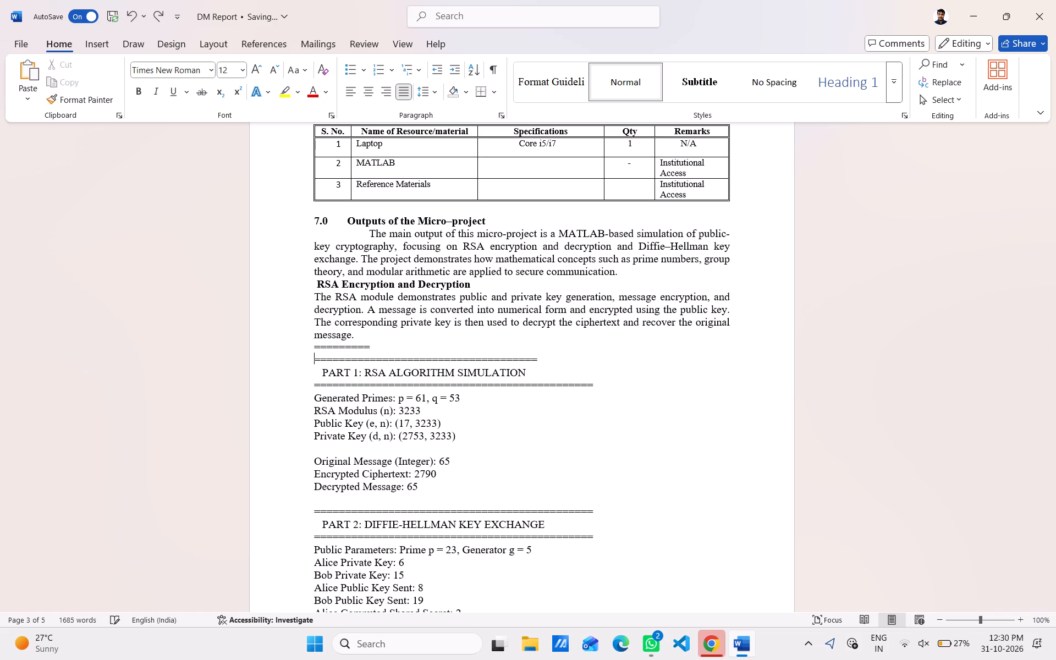
{"action": "key", "text": "ctrl+z"}
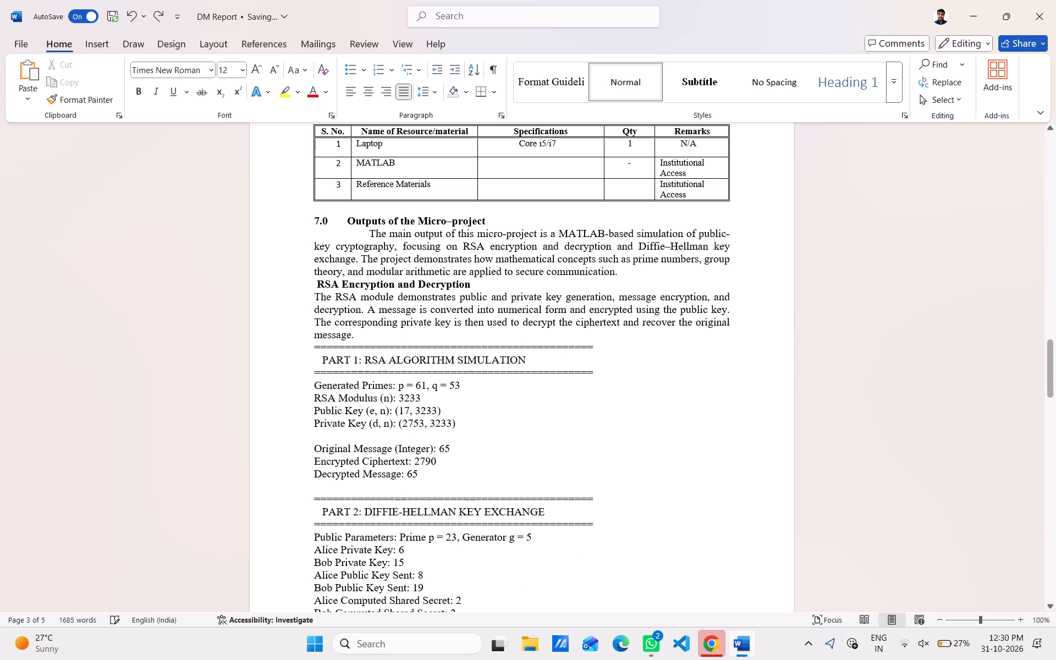
Review the simulation output under Outputs and the report text from RSA operations to the Benefits section.
{"action": "left_click", "coordinate": [397, 340]}
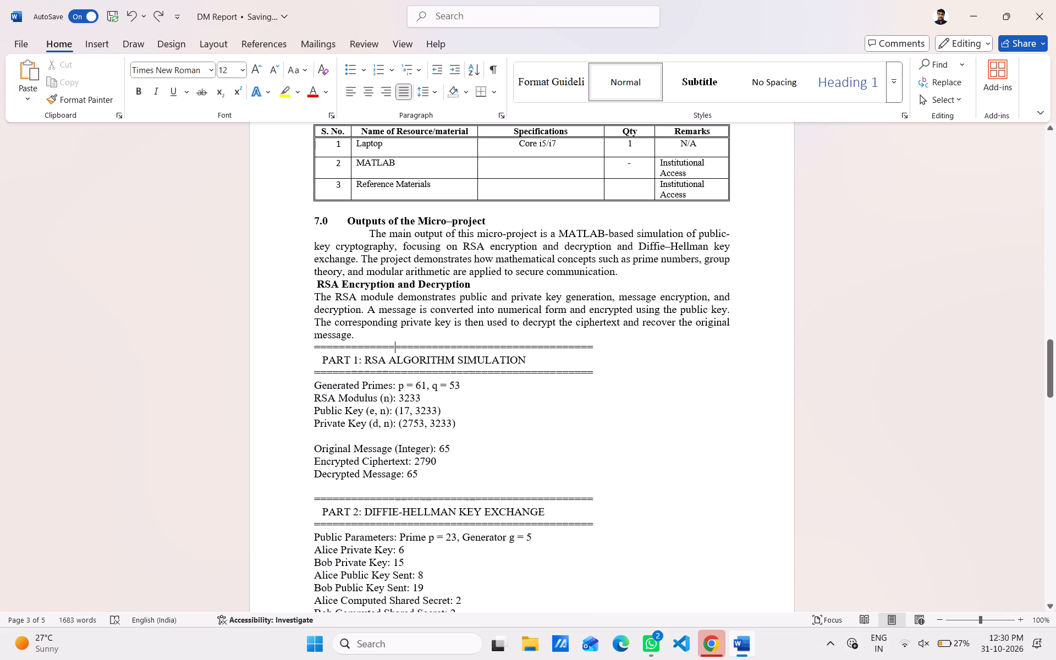
{"action": "left_click", "coordinate": [375, 335]}
{"action": "key", "text": "Down"}
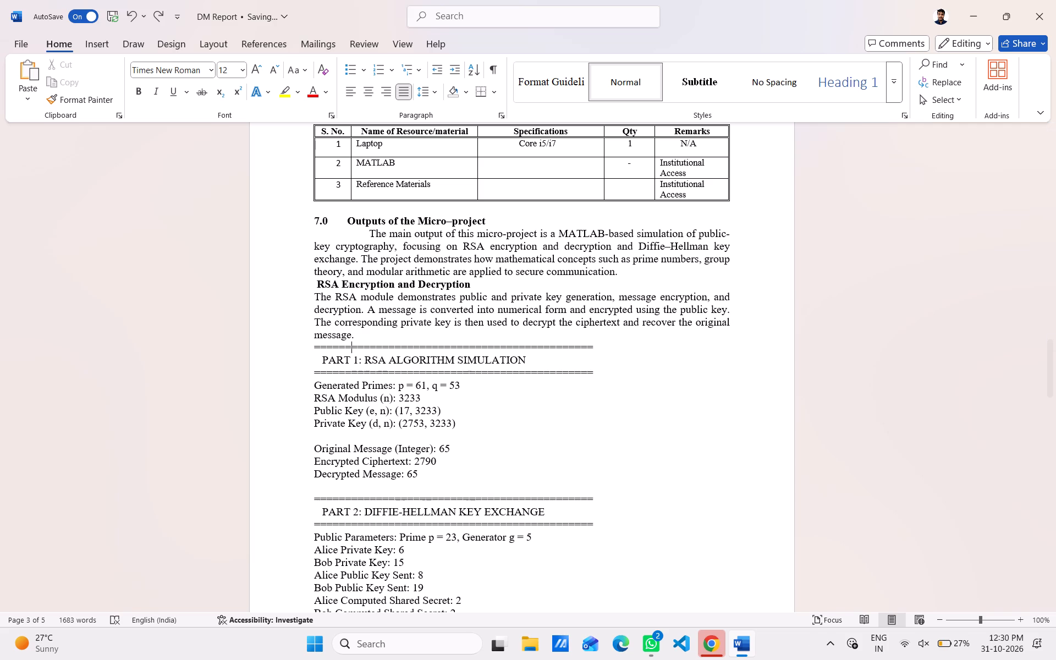
{"action": "scroll", "coordinate": [375, 335], "scroll_direction": "down", "scroll_amount": 1}
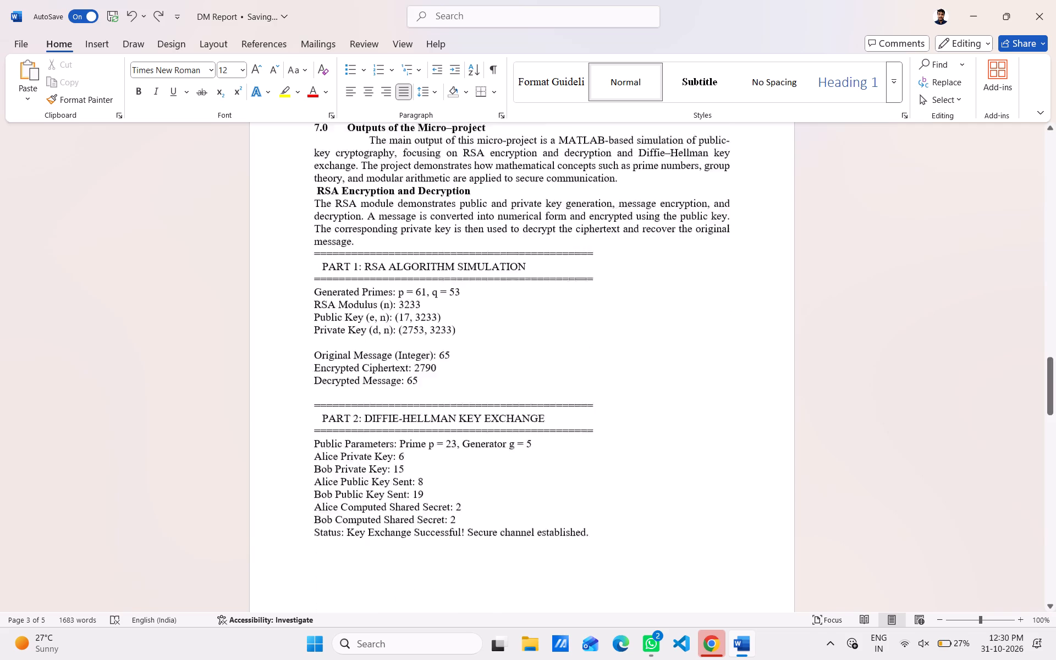
{"action": "scroll", "coordinate": [375, 335], "scroll_direction": "down", "scroll_amount": 2}
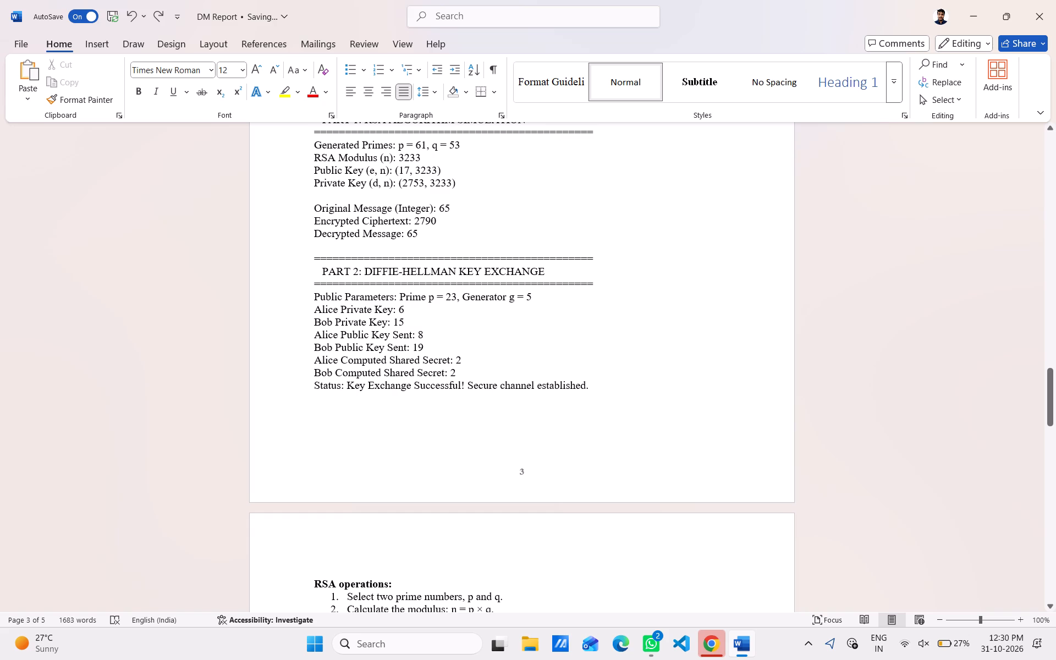
{"action": "scroll", "coordinate": [375, 335], "scroll_direction": "up", "scroll_amount": 1}
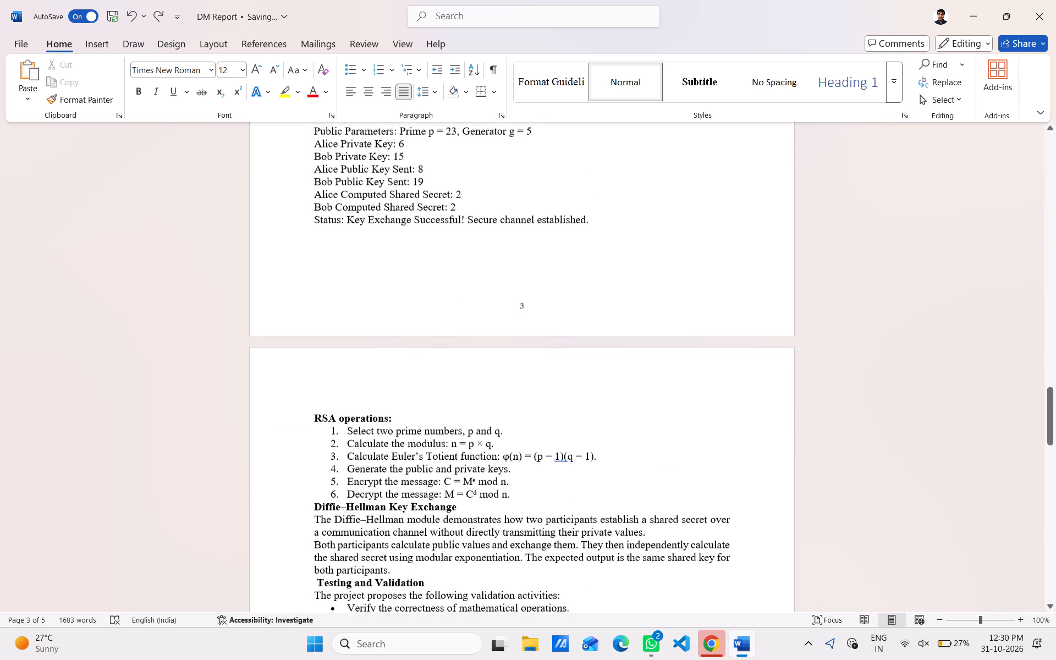
{"action": "scroll", "coordinate": [375, 335], "scroll_direction": "up", "scroll_amount": 2}
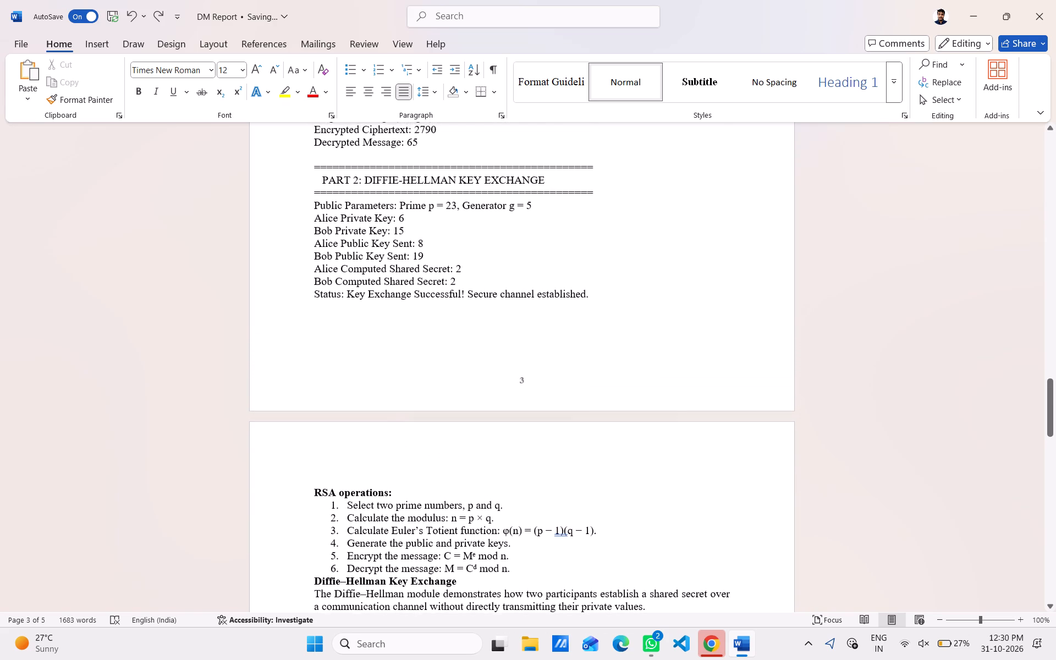
{"action": "scroll", "coordinate": [375, 335], "scroll_direction": "up", "scroll_amount": 1}
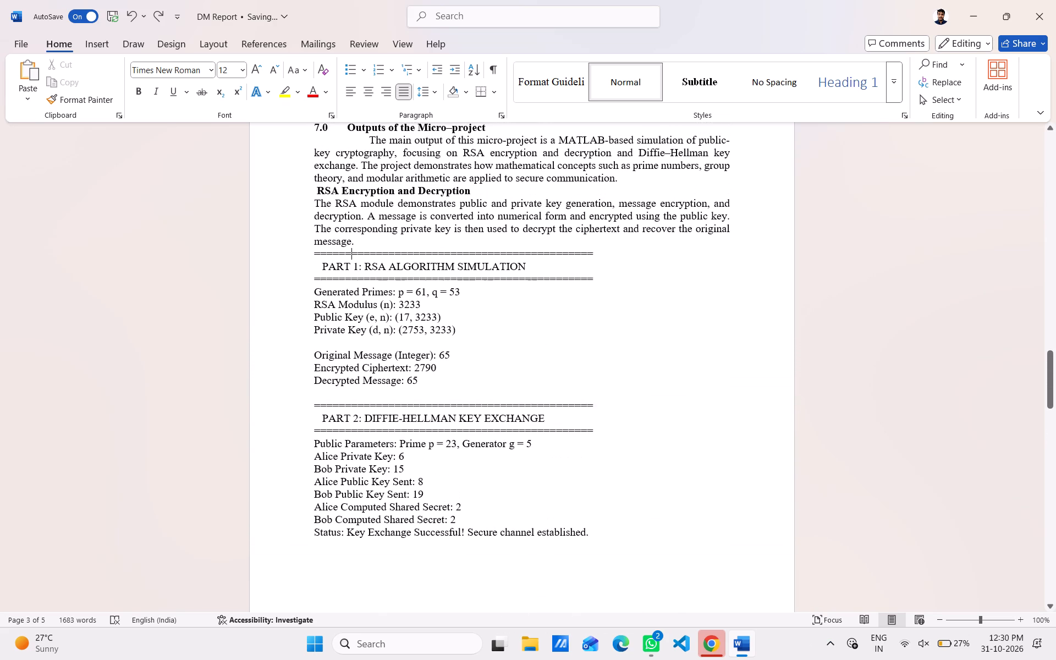
{"action": "scroll", "coordinate": [375, 335], "scroll_direction": "up", "scroll_amount": 1}
{"action": "scroll", "coordinate": [375, 335], "scroll_direction": "down", "scroll_amount": 1}
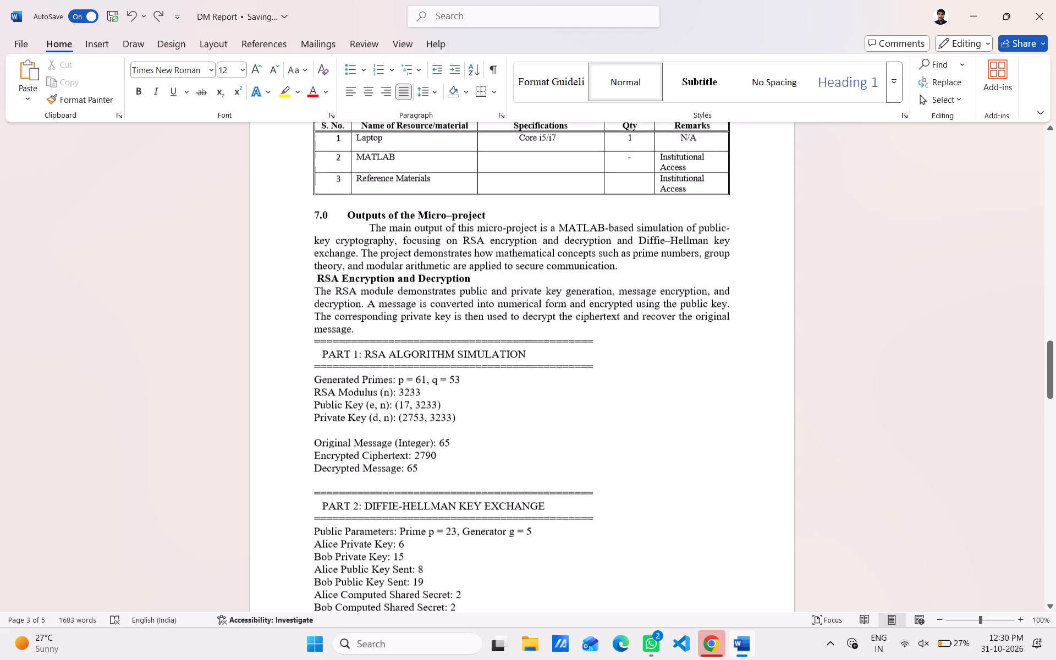
{"action": "scroll", "coordinate": [375, 335], "scroll_direction": "down", "scroll_amount": 1}
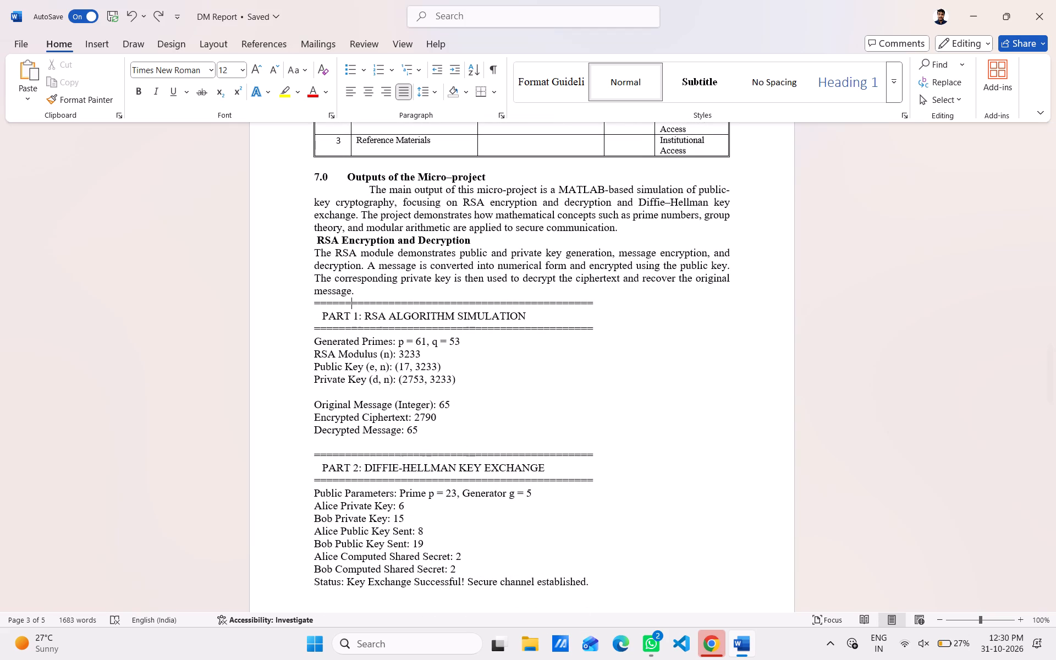
{"action": "scroll", "coordinate": [343, 465], "scroll_direction": "down", "scroll_amount": 3}
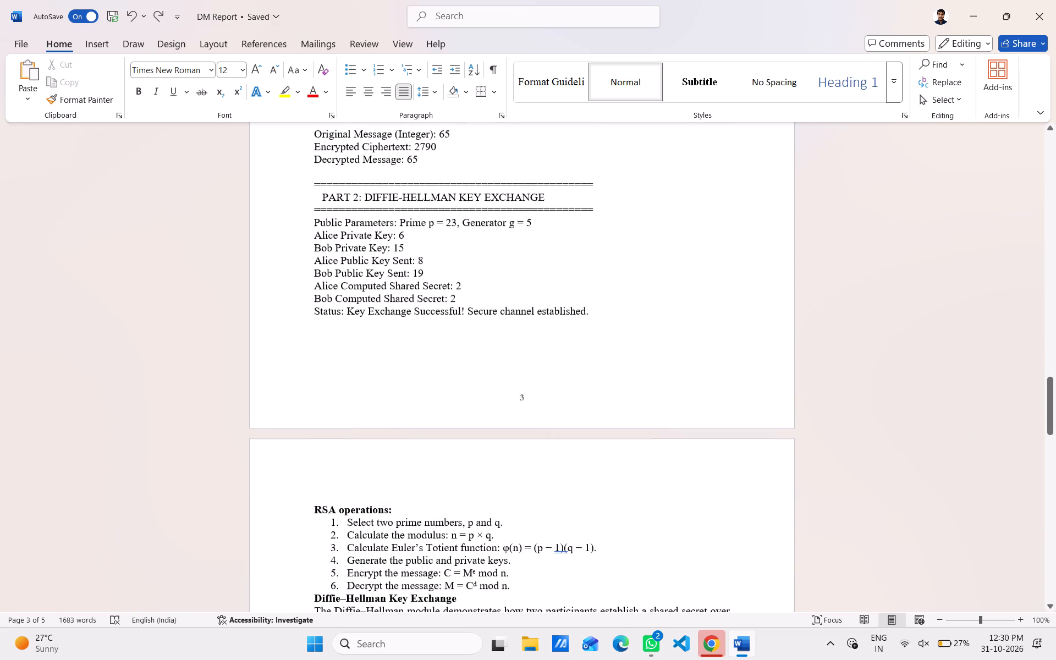
{"action": "scroll", "coordinate": [341, 479], "scroll_direction": "down", "scroll_amount": 3}
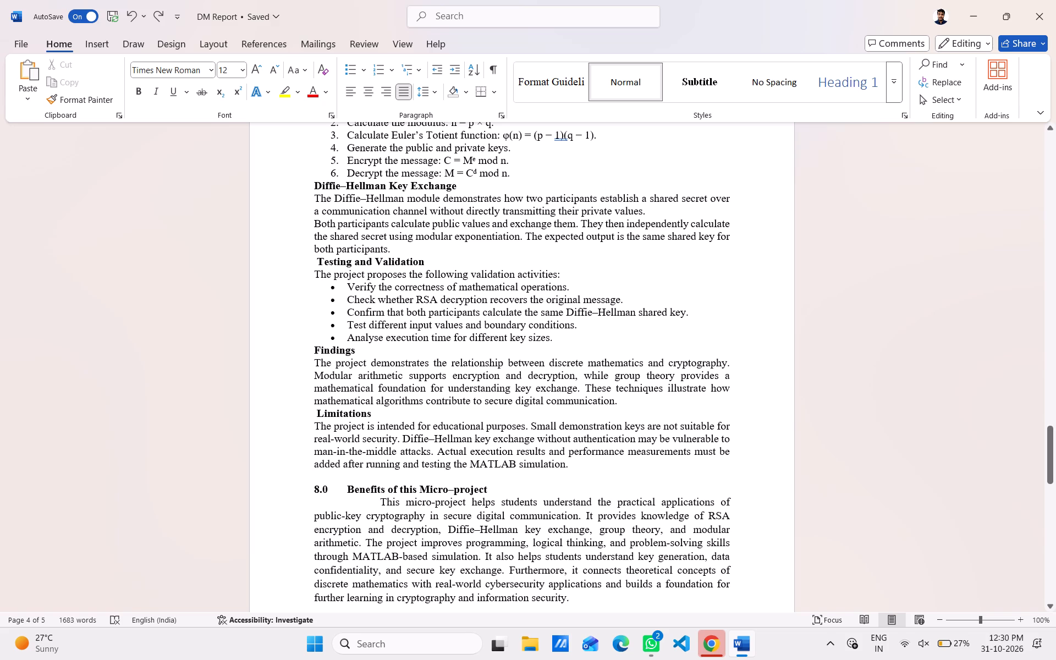
Delete the Part 2 Diffie-Hellman simulation output, the Decrypted Message line above it and the end of the Encrypted Ciphertext line.
{"action": "scroll", "coordinate": [497, 320], "scroll_direction": "up", "scroll_amount": 3}
{"action": "right_click", "coordinate": [497, 320]}
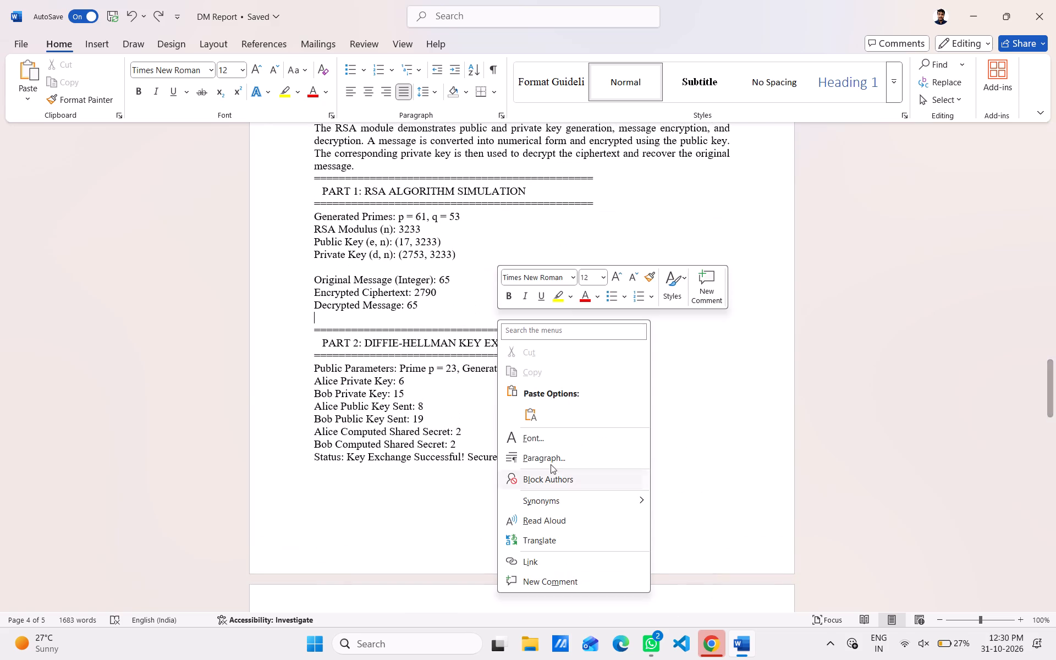
{"action": "left_click", "coordinate": [350, 504]}
{"action": "left_click_drag", "start_coordinate": [613, 468], "coordinate": [302, 303]}
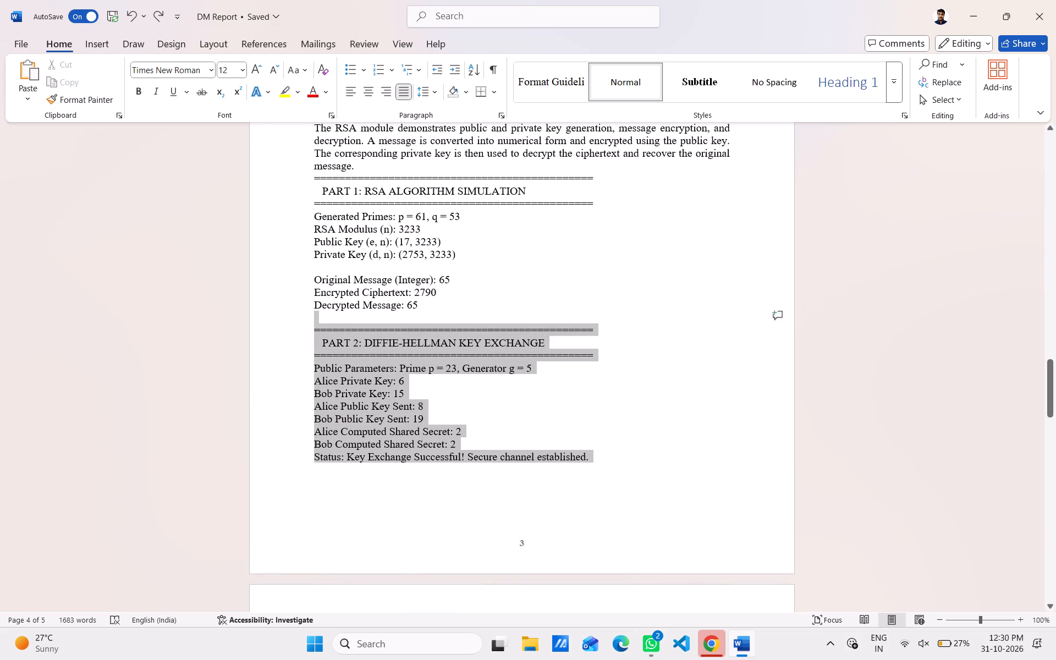
{"action": "left_click_drag", "start_coordinate": [302, 303], "coordinate": [300, 300]}
{"action": "key", "text": "BackSpace"}
{"action": "key", "text": "BackSpace"}
{"action": "key", "text": "BackSpace"}
{"action": "key", "text": "BackSpace"}
{"action": "key", "text": "BackSpace"}
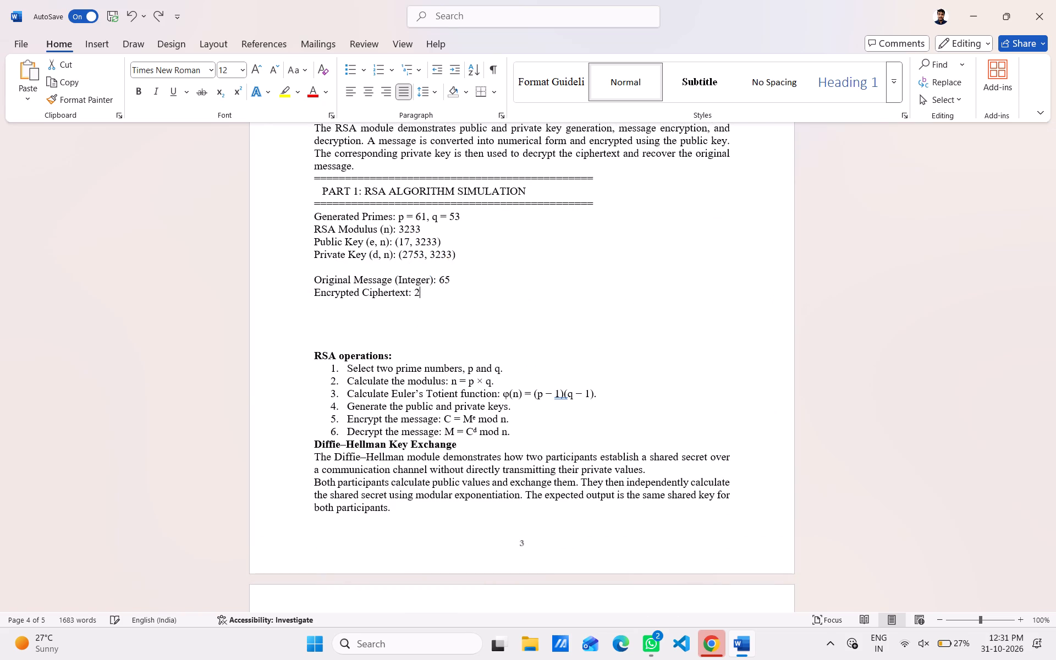
Delete the remaining Part 1 RSA simulation output, from its upper separator line through the Encrypted Ciphertext line.
{"action": "left_click_drag", "start_coordinate": [430, 286], "coordinate": [351, 293]}
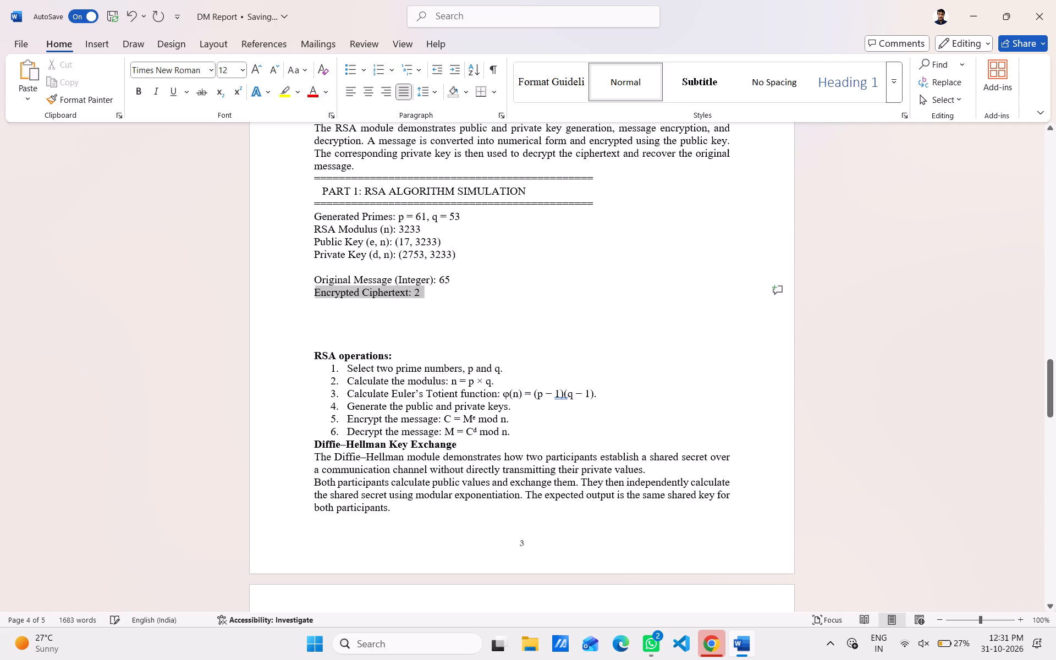
{"action": "left_click_drag", "start_coordinate": [351, 293], "coordinate": [351, 293]}
{"action": "key", "text": "ctrl+a"}
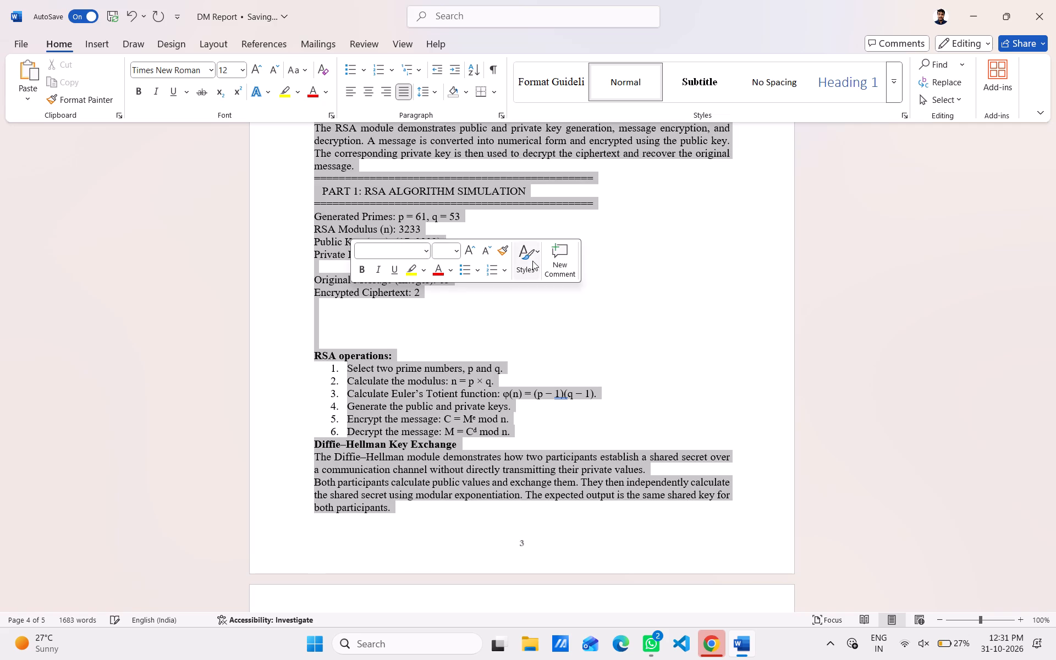
{"action": "left_click", "coordinate": [603, 302]}
{"action": "left_click_drag", "start_coordinate": [458, 309], "coordinate": [287, 199]}
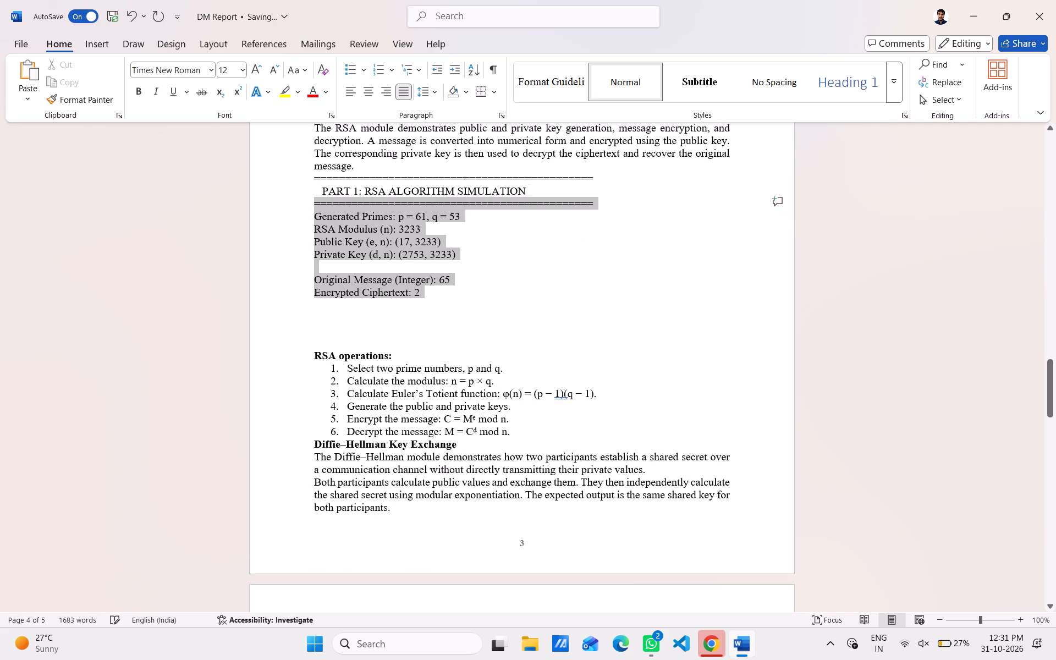
{"action": "left_click_drag", "start_coordinate": [287, 199], "coordinate": [290, 180]}
{"action": "key", "text": "BackSpace"}
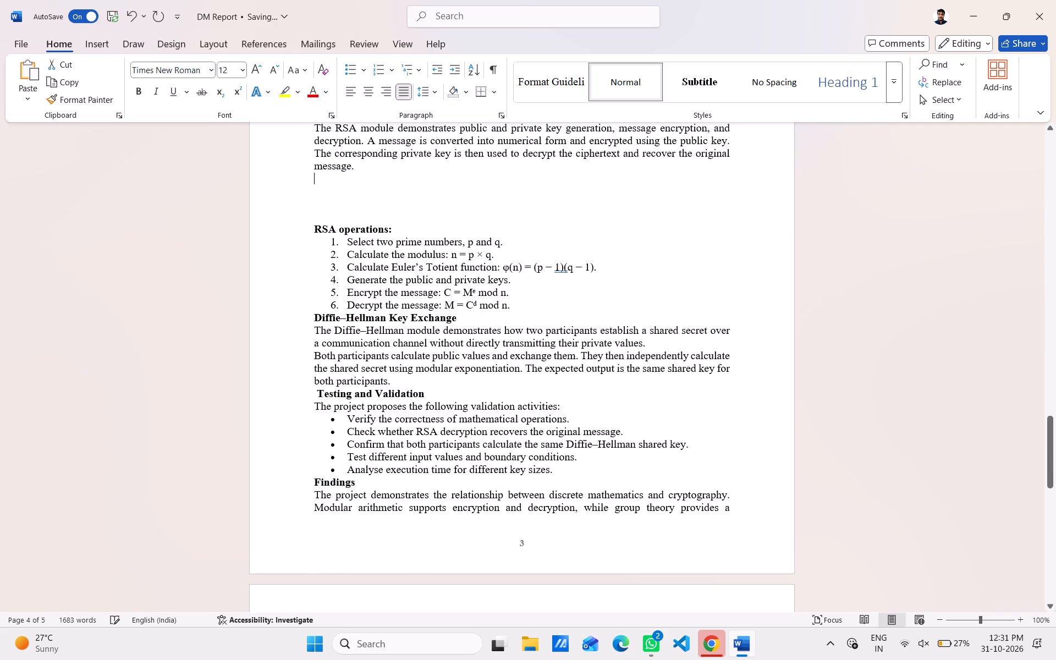
Reduce the gap above the "RSA operations:" heading to a single blank line.
{"action": "left_click", "coordinate": [298, 212]}
{"action": "left_click", "coordinate": [306, 226]}
{"action": "key", "text": "BackSpace"}
{"action": "key", "text": "BackSpace"}
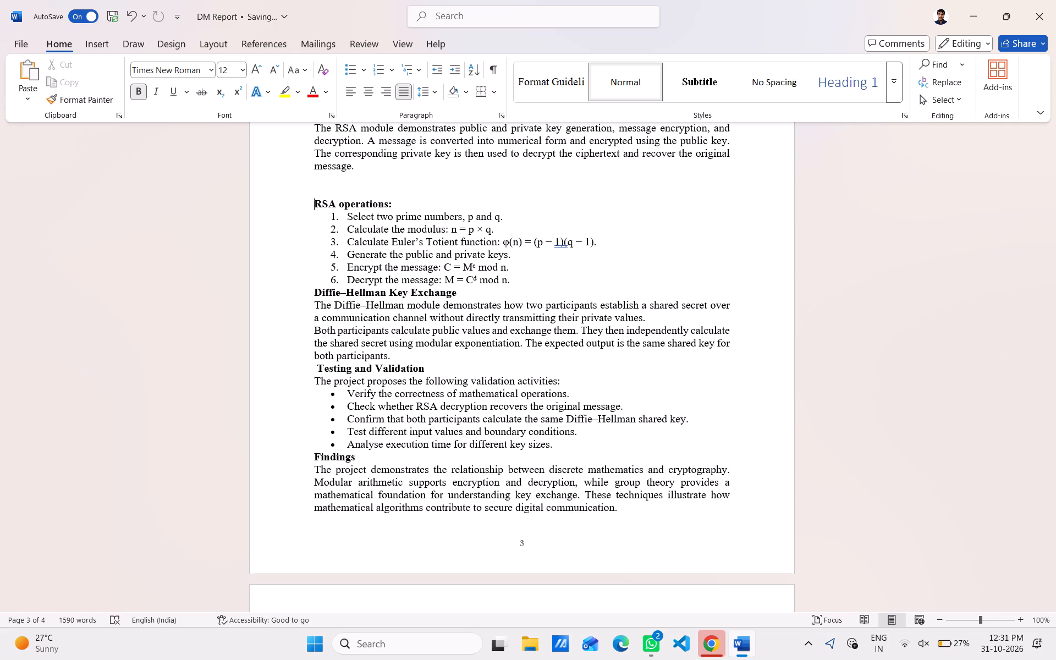
{"action": "key", "text": "BackSpace"}
{"action": "key", "text": "BackSpace"}
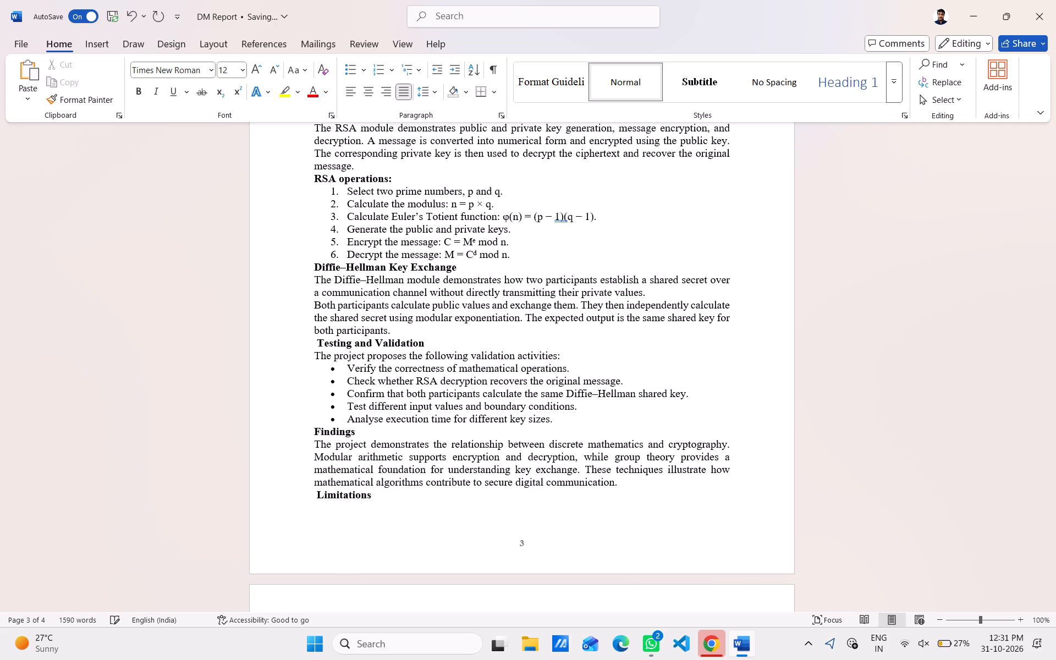
{"action": "key", "text": "Return"}
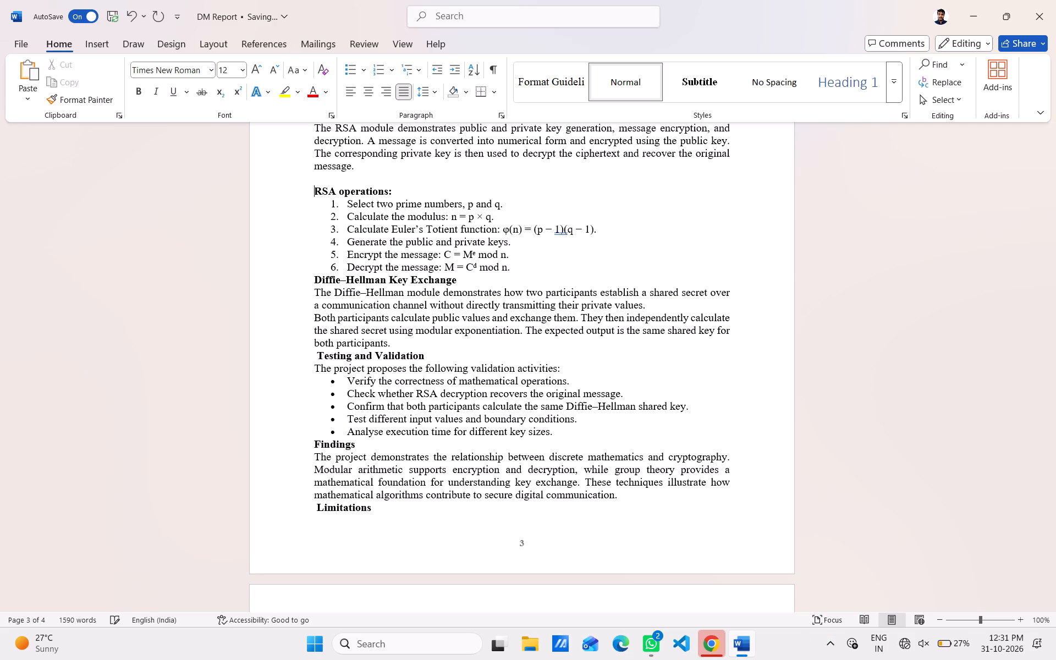
Insert two unbulleted blank lines between the last Testing and Validation bullet and the "Findings" heading.
{"action": "scroll", "coordinate": [318, 249], "scroll_direction": "down", "scroll_amount": 1}
{"action": "scroll", "coordinate": [229, 313], "scroll_direction": "down", "scroll_amount": 2}
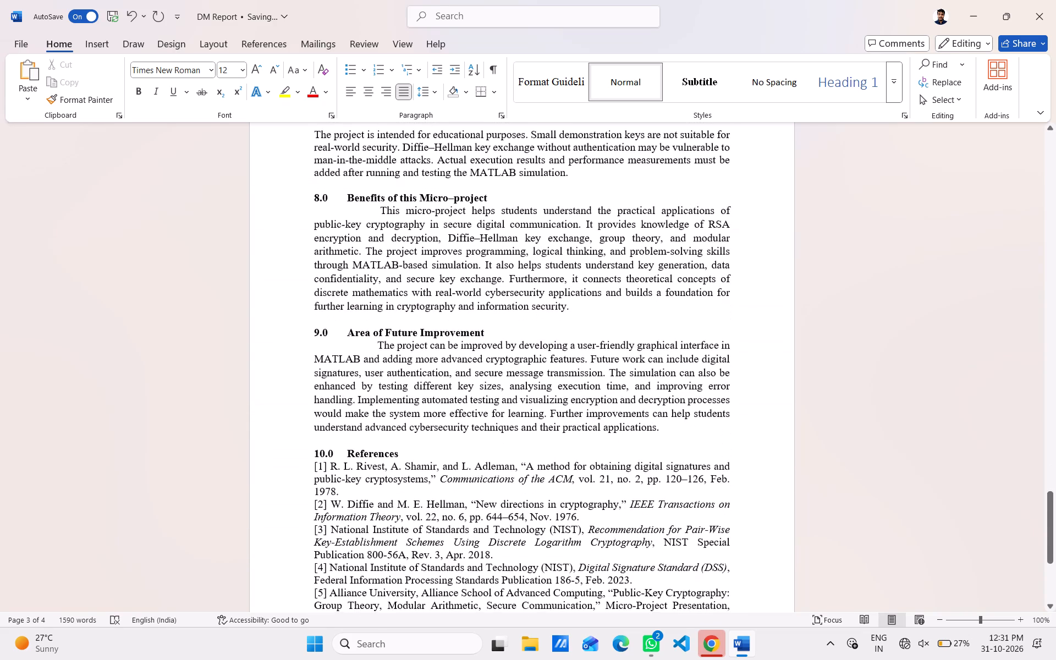
{"action": "scroll", "coordinate": [448, 313], "scroll_direction": "down", "scroll_amount": 1}
{"action": "scroll", "coordinate": [514, 295], "scroll_direction": "up", "scroll_amount": 1}
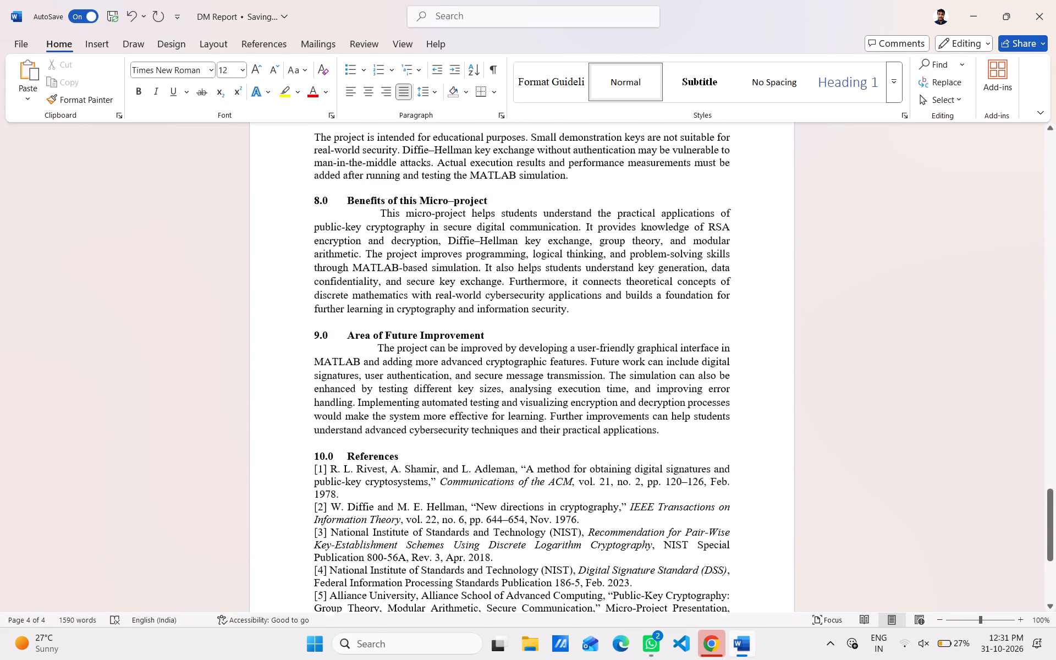
{"action": "scroll", "coordinate": [514, 295], "scroll_direction": "up", "scroll_amount": 2}
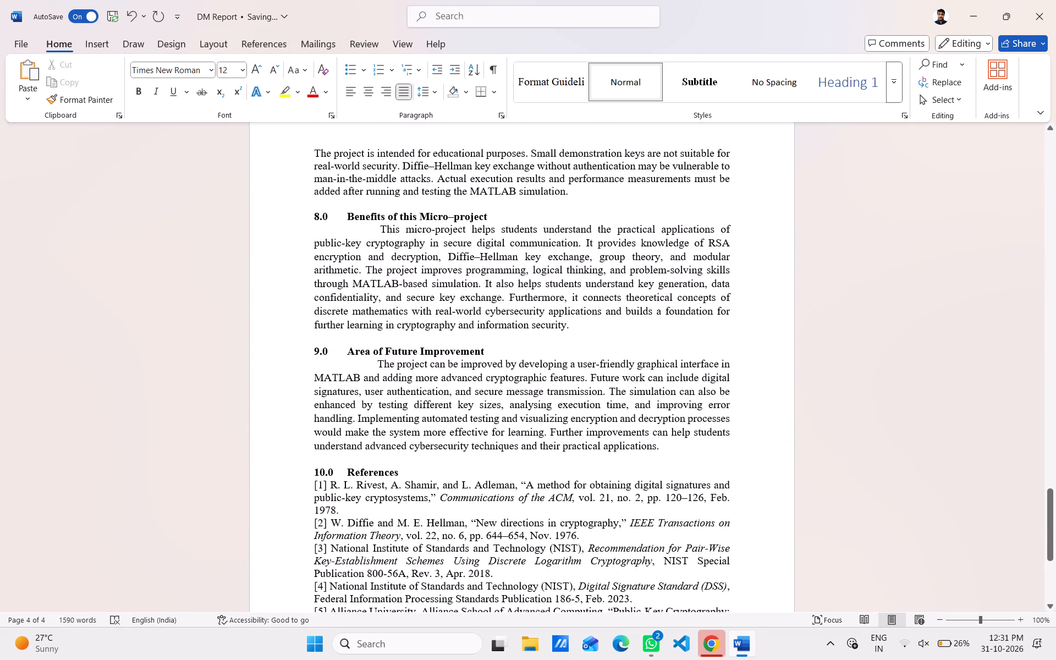
{"action": "scroll", "coordinate": [514, 295], "scroll_direction": "up", "scroll_amount": 1}
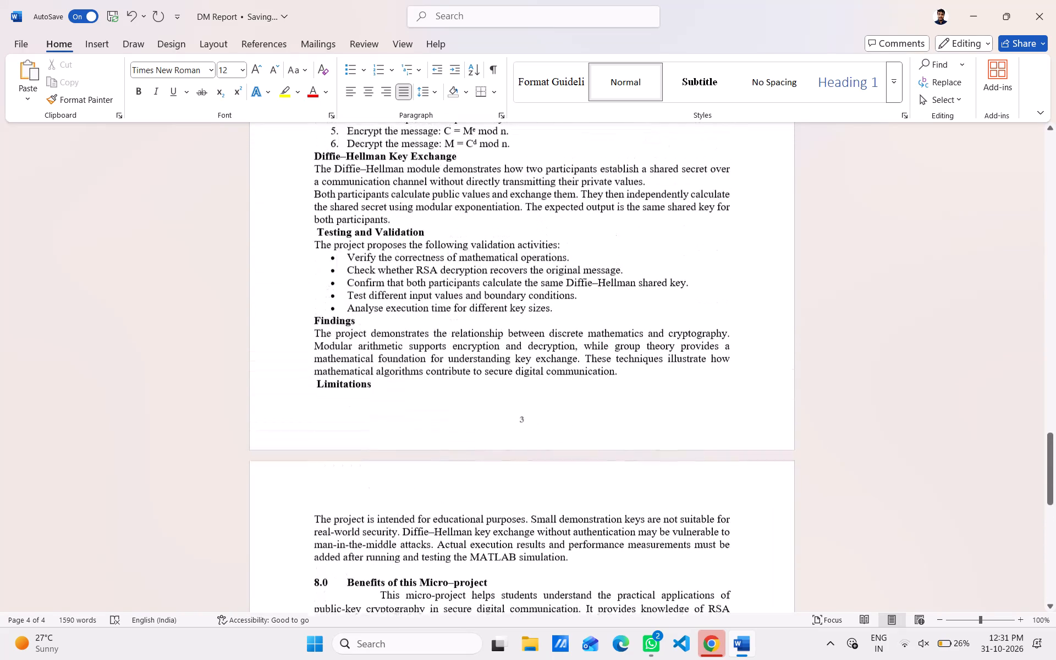
{"action": "scroll", "coordinate": [514, 295], "scroll_direction": "up", "scroll_amount": 1}
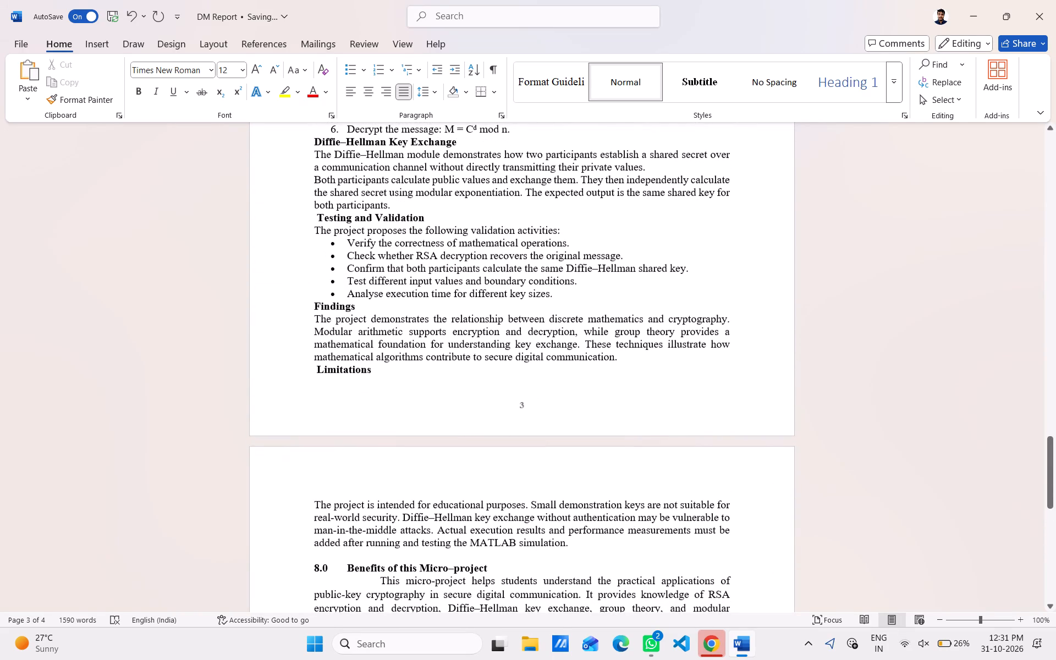
{"action": "left_click", "coordinate": [386, 305]}
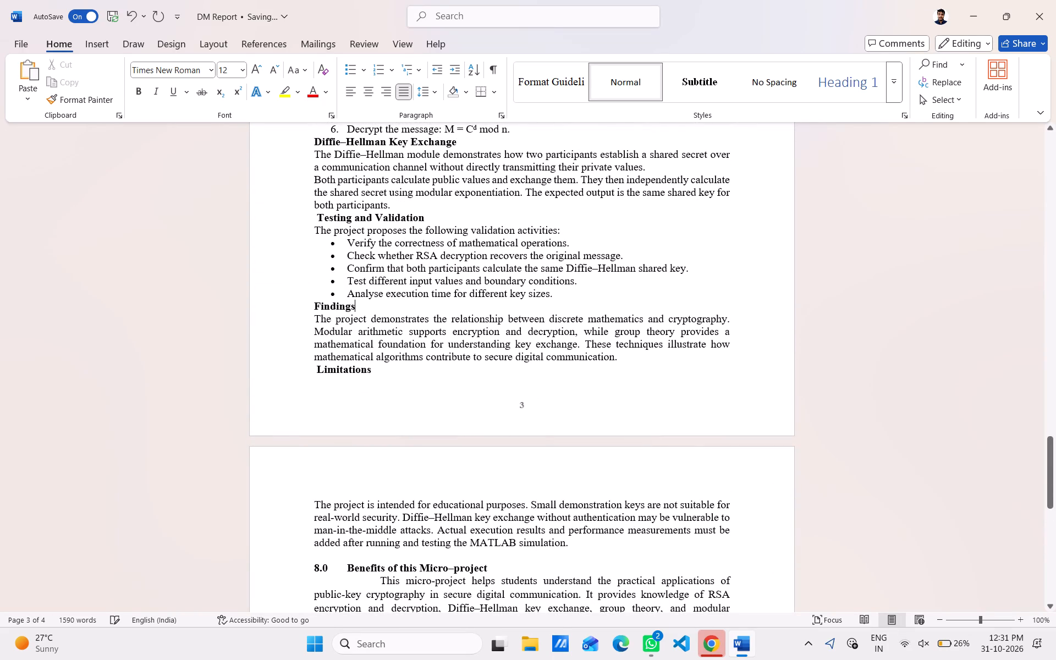
{"action": "left_click", "coordinate": [580, 291]}
{"action": "key", "text": "Return"}
{"action": "key", "text": "Return"}
{"action": "key", "text": "Return"}
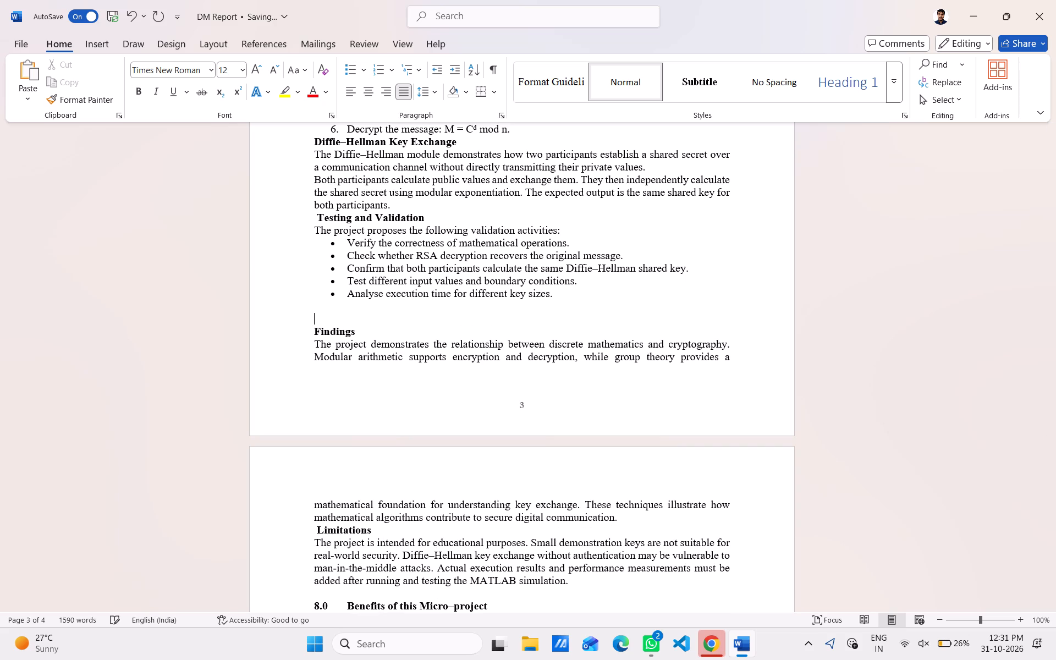
Add one more blank line and paste the copied Part 1 RSA and Part 2 Diffie-Hellman simulation output directly above the "Findings" heading.
{"action": "key", "text": "Return"}
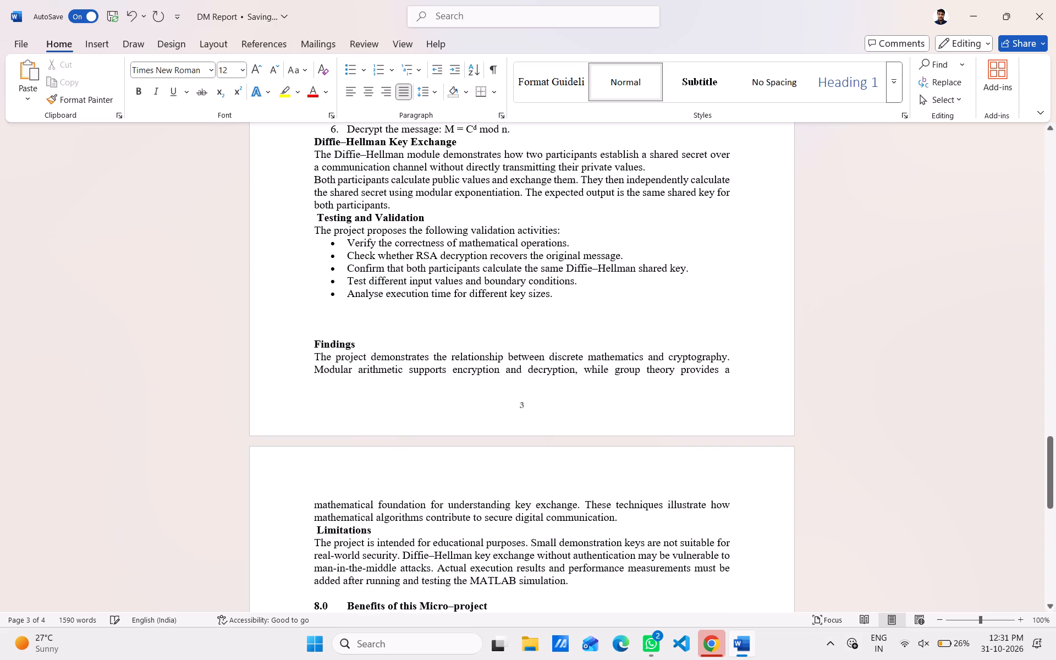
{"action": "key", "text": "ctrl+v"}
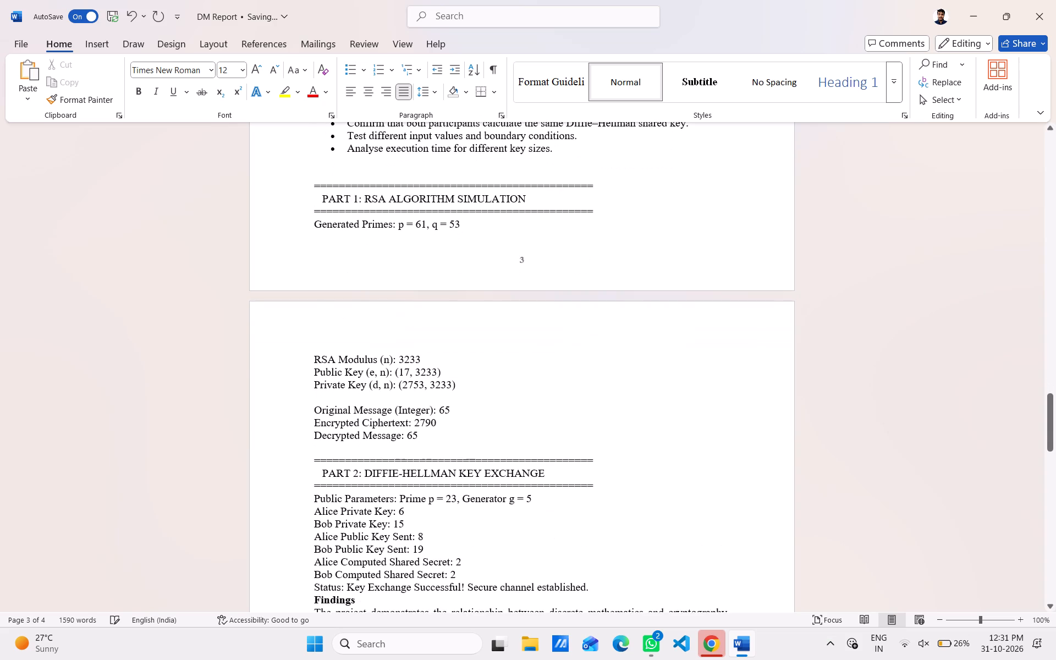
Review the report's layout from the pasted simulation output down to the References, and back up to the title page.
{"action": "scroll", "coordinate": [466, 355], "scroll_direction": "down", "scroll_amount": 2}
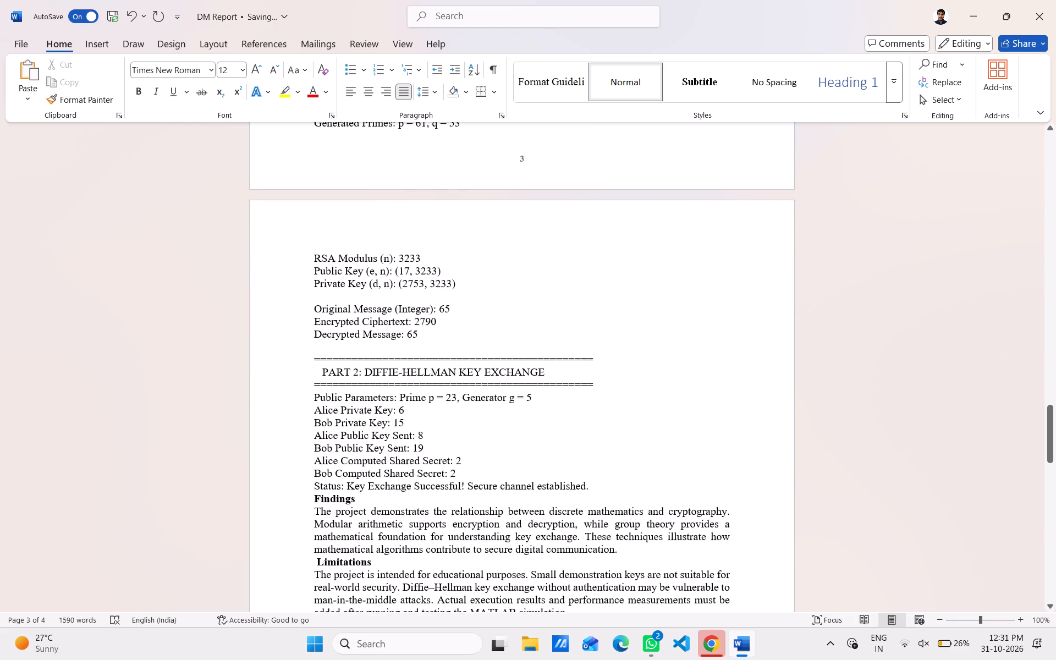
{"action": "scroll", "coordinate": [466, 355], "scroll_direction": "down", "scroll_amount": 2}
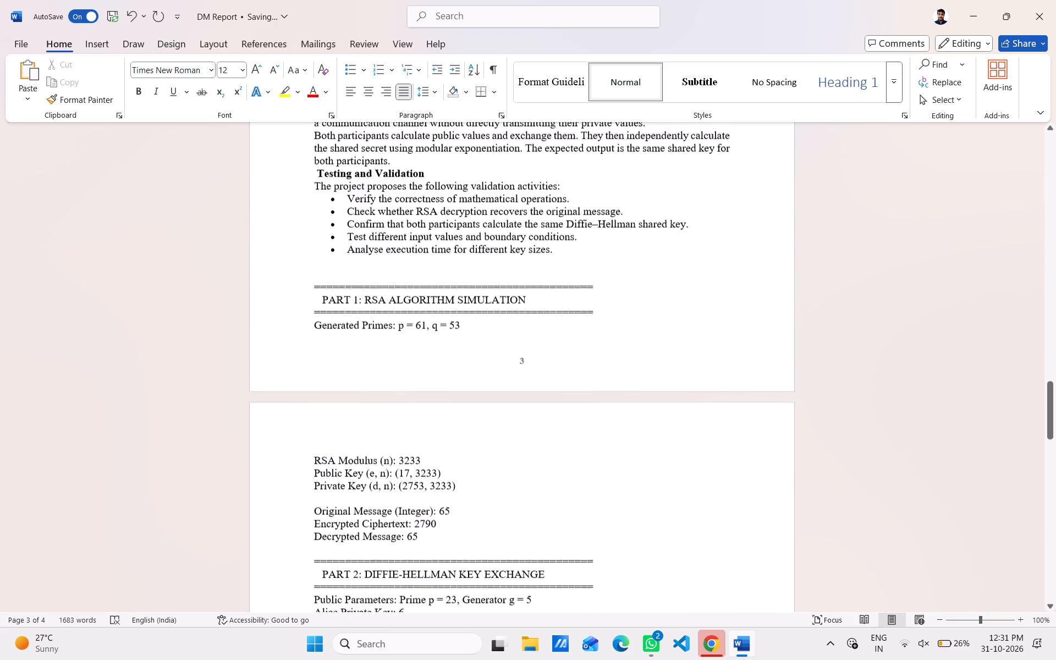
{"action": "scroll", "coordinate": [466, 355], "scroll_direction": "down", "scroll_amount": 3}
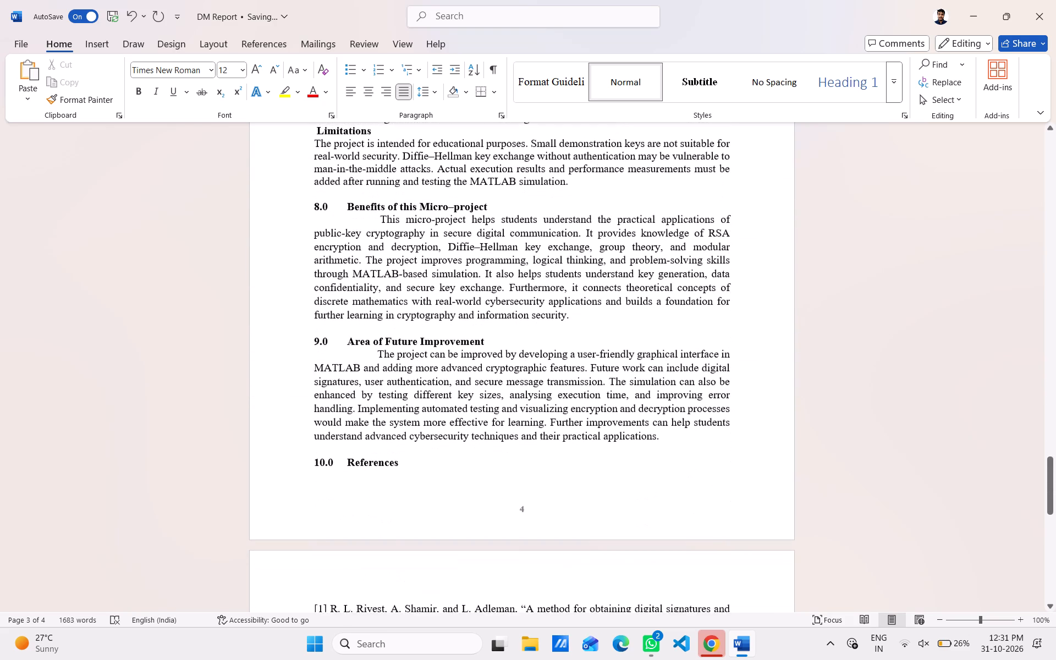
{"action": "scroll", "coordinate": [466, 355], "scroll_direction": "down", "scroll_amount": 2}
{"action": "scroll", "coordinate": [340, 342], "scroll_direction": "up", "scroll_amount": 4}
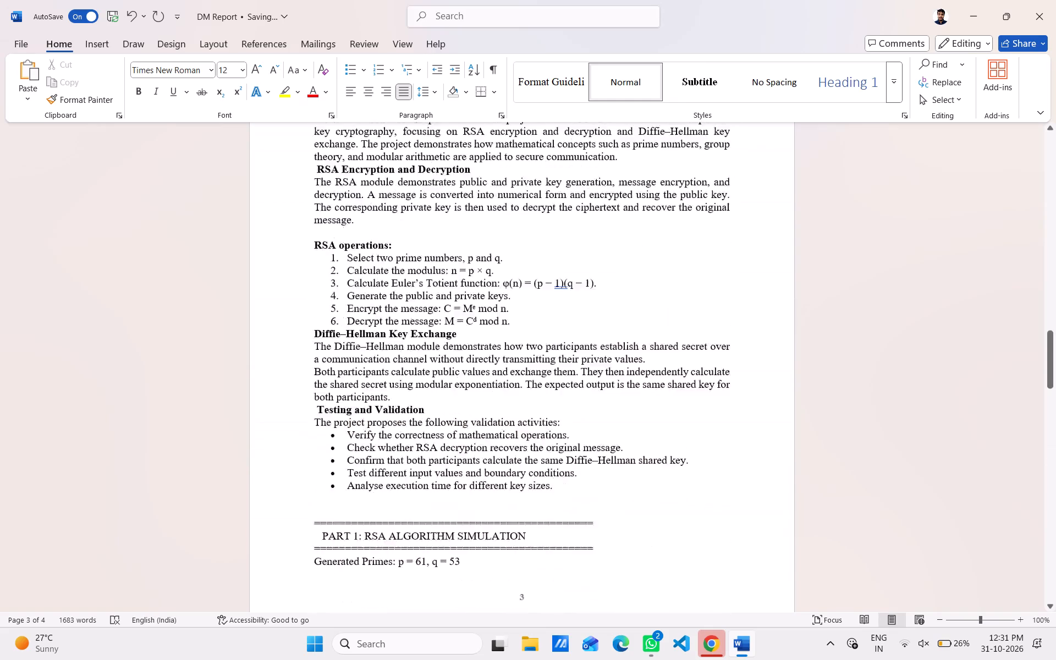
{"action": "scroll", "coordinate": [340, 342], "scroll_direction": "up", "scroll_amount": 10}
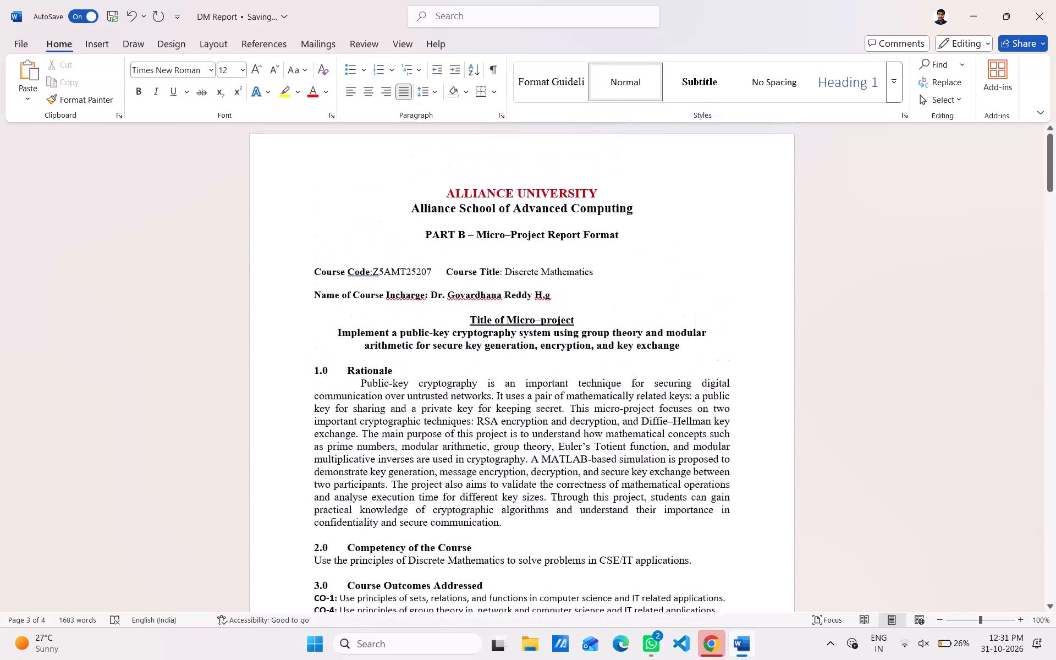
{"action": "scroll", "coordinate": [340, 342], "scroll_direction": "up", "scroll_amount": 2}
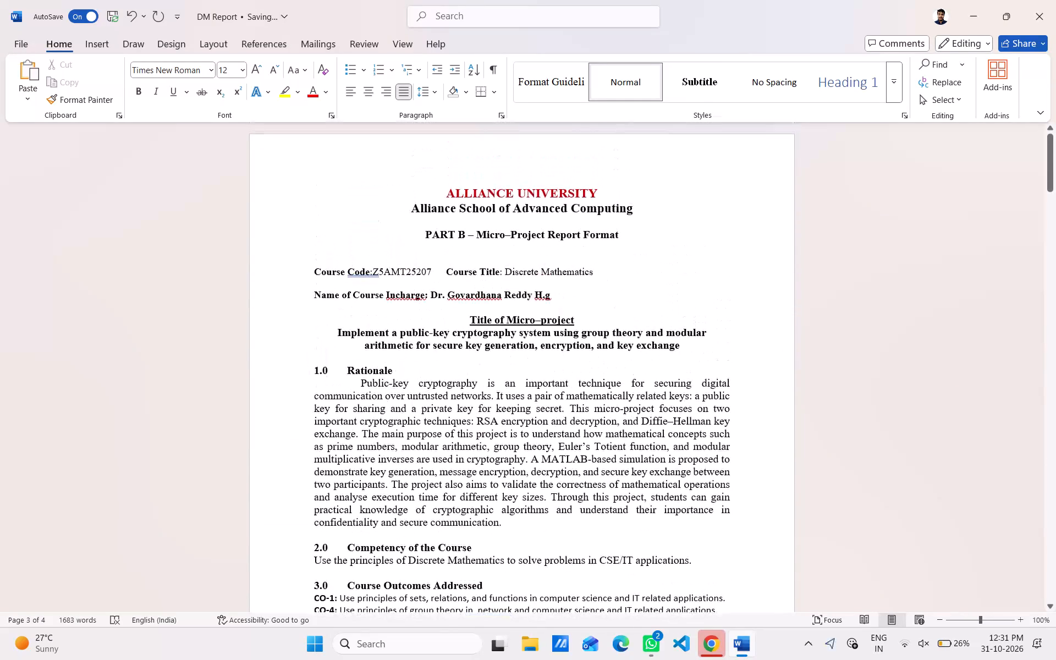
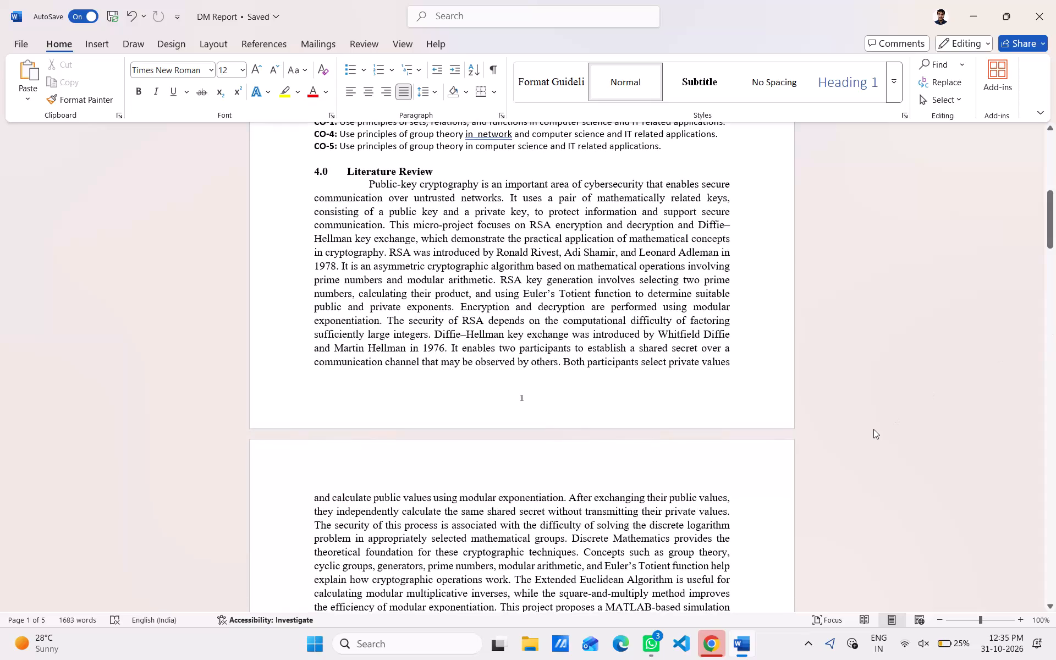
Review the report from the Literature Review through the Actual Methodology Followed section.
{"action": "scroll", "coordinate": [873, 429], "scroll_direction": "down", "scroll_amount": 3}
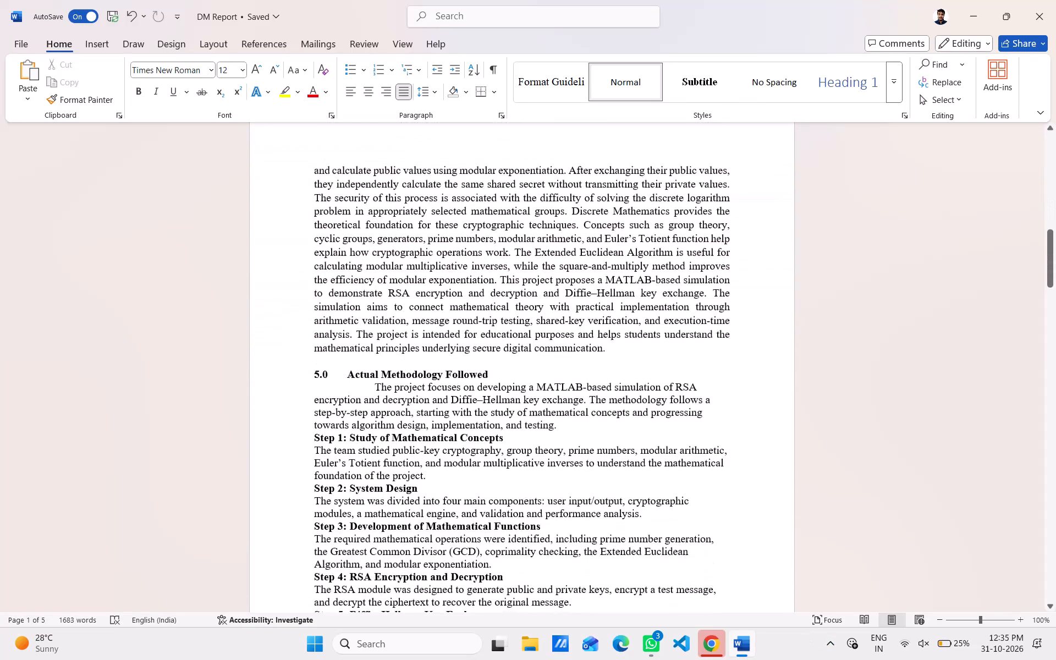
{"action": "scroll", "coordinate": [873, 429], "scroll_direction": "down", "scroll_amount": 1}
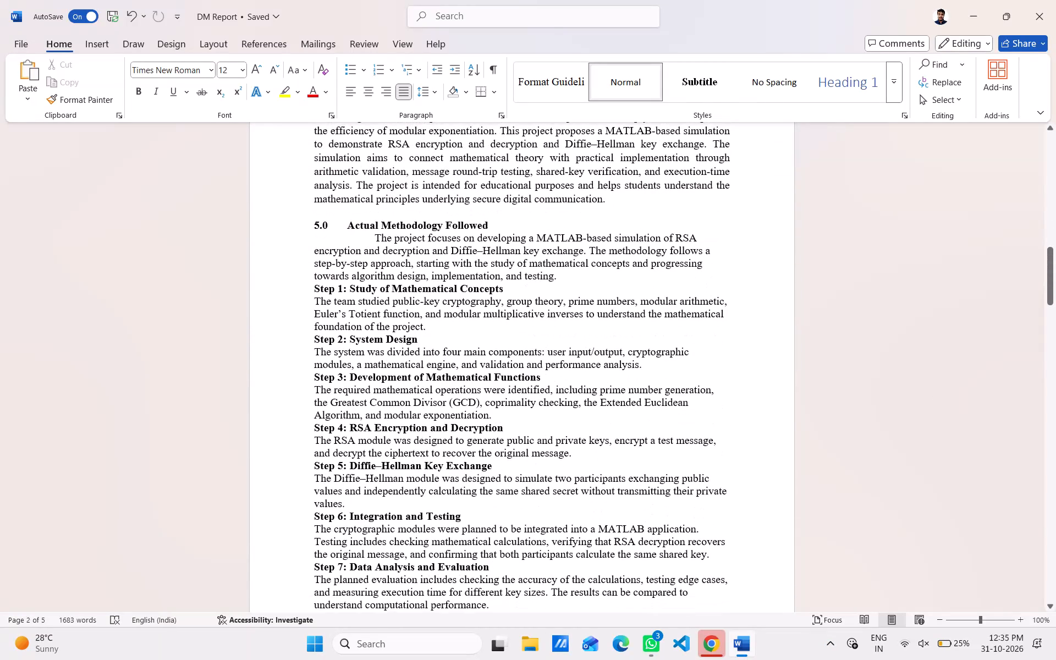
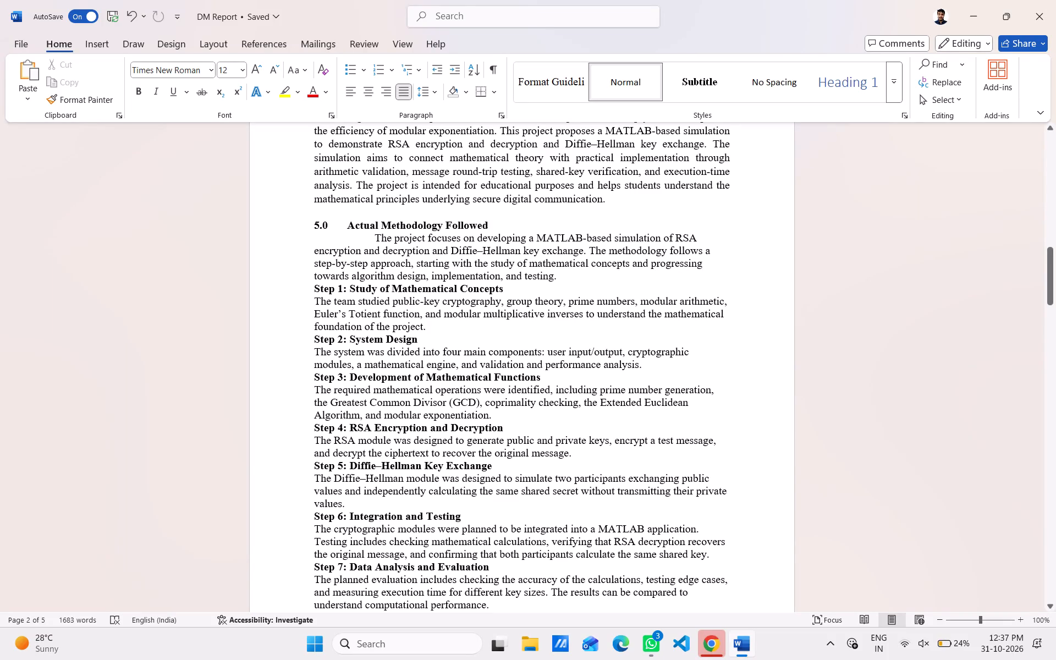
Review the report backward from Actual Methodology Followed to the Rationale, rereading the Literature Review and Course Outcomes Addressed sections.
{"action": "scroll", "coordinate": [664, 321], "scroll_direction": "down", "scroll_amount": 1}
{"action": "scroll", "coordinate": [791, 269], "scroll_direction": "up", "scroll_amount": 1}
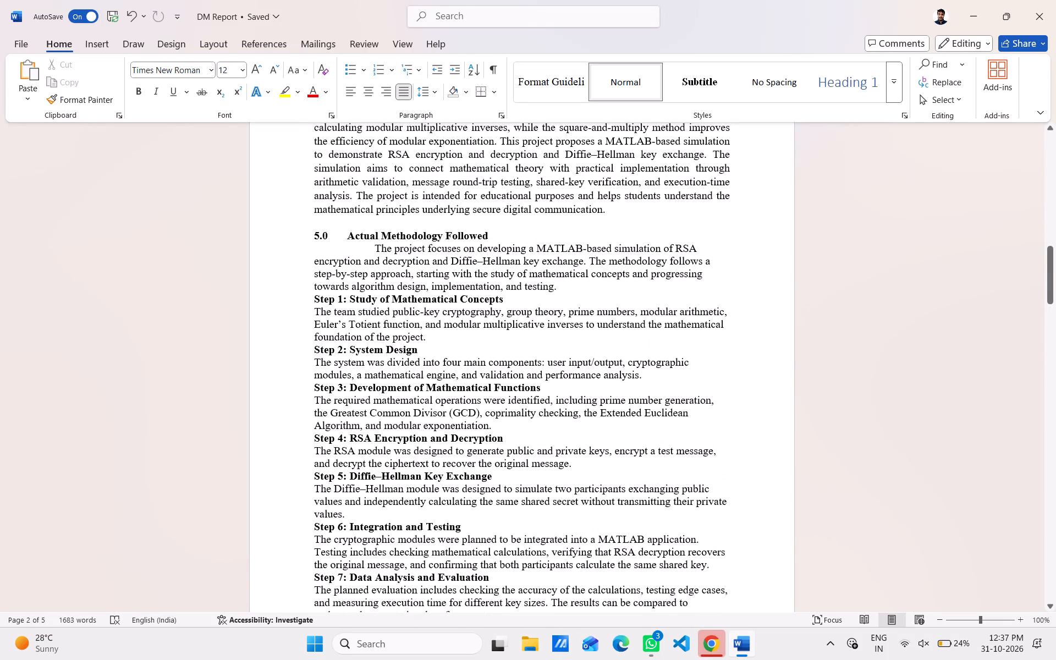
{"action": "scroll", "coordinate": [791, 269], "scroll_direction": "up", "scroll_amount": 2}
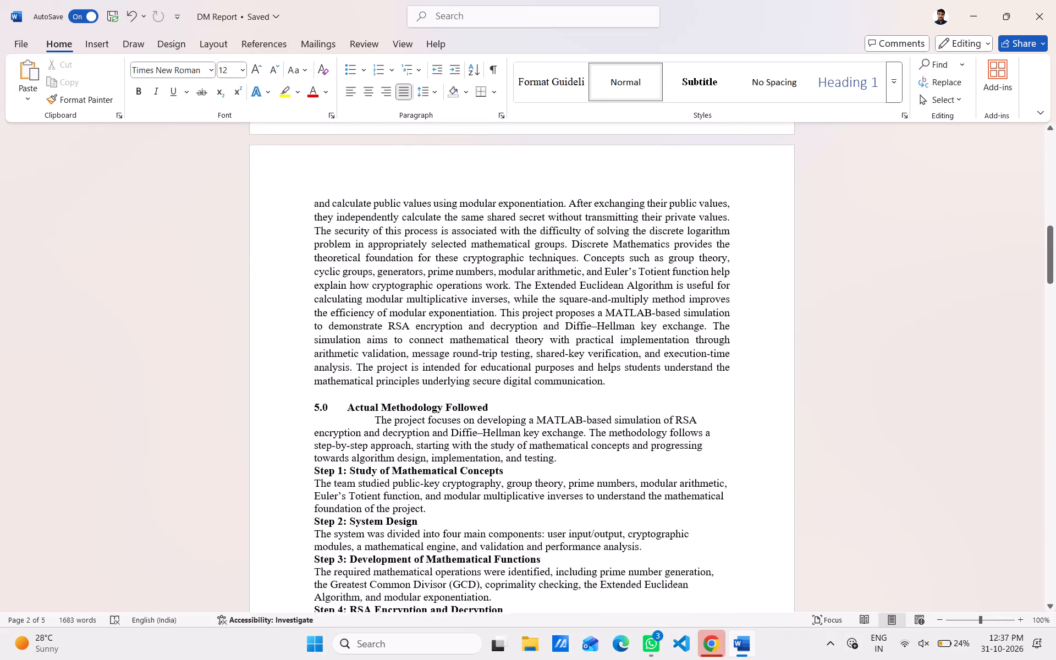
{"action": "scroll", "coordinate": [791, 269], "scroll_direction": "up", "scroll_amount": 3}
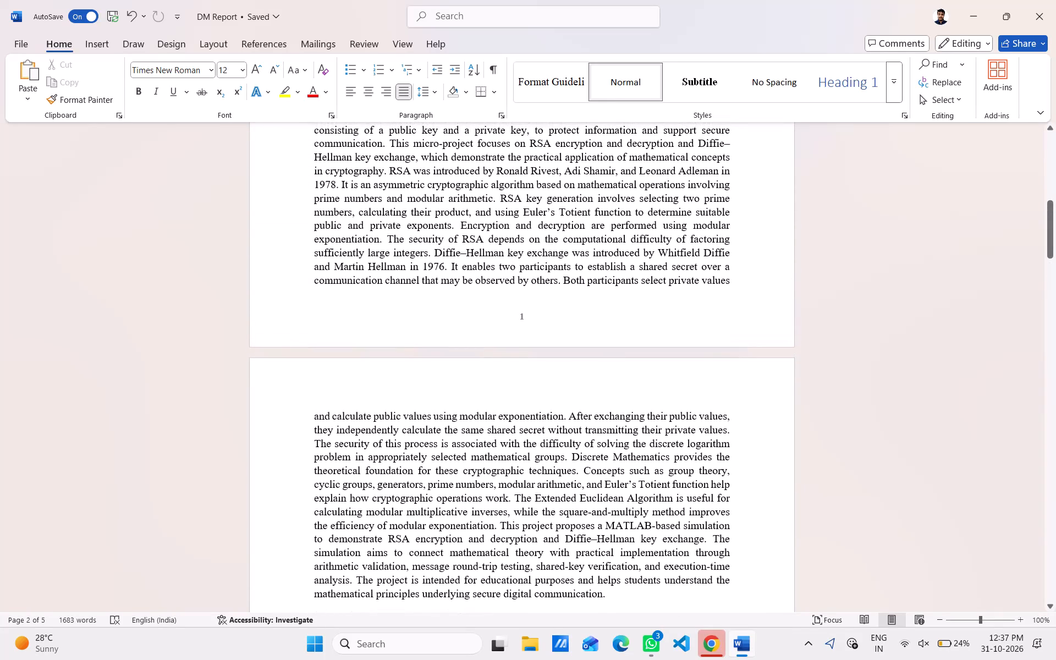
{"action": "scroll", "coordinate": [754, 226], "scroll_direction": "up", "scroll_amount": 1}
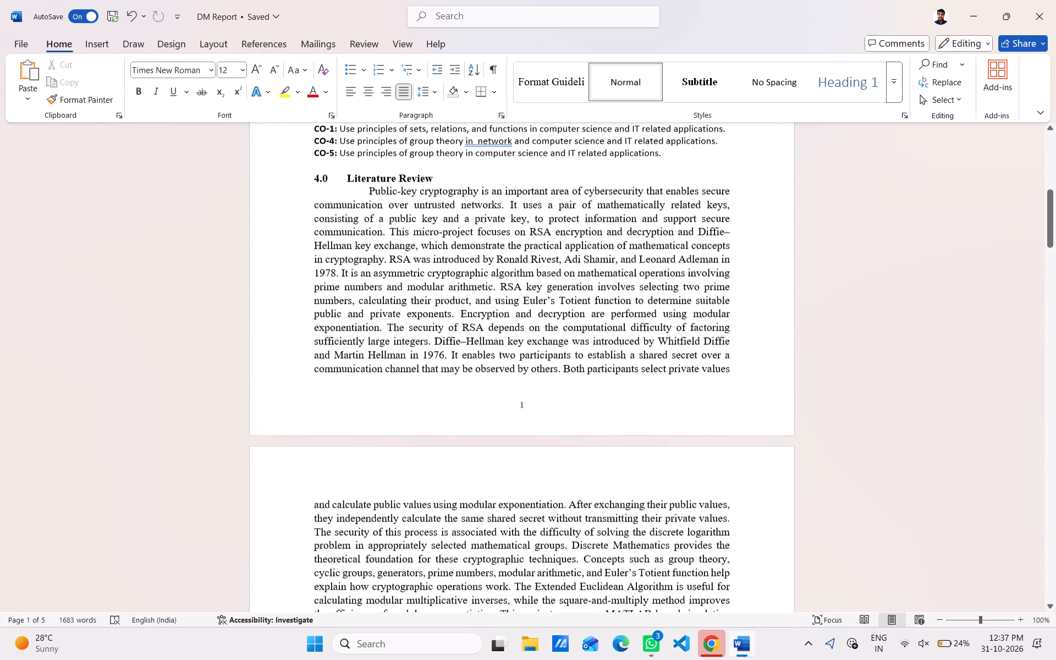
{"action": "scroll", "coordinate": [754, 226], "scroll_direction": "up", "scroll_amount": 1}
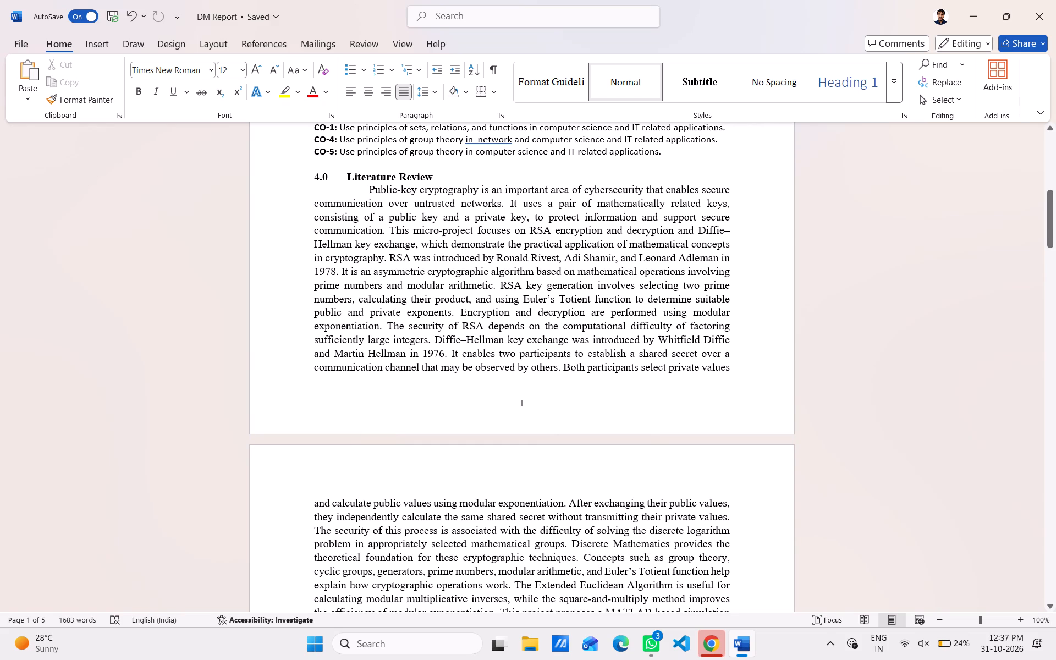
{"action": "scroll", "coordinate": [397, 193], "scroll_direction": "up", "scroll_amount": 1}
{"action": "scroll", "coordinate": [302, 232], "scroll_direction": "up", "scroll_amount": 1}
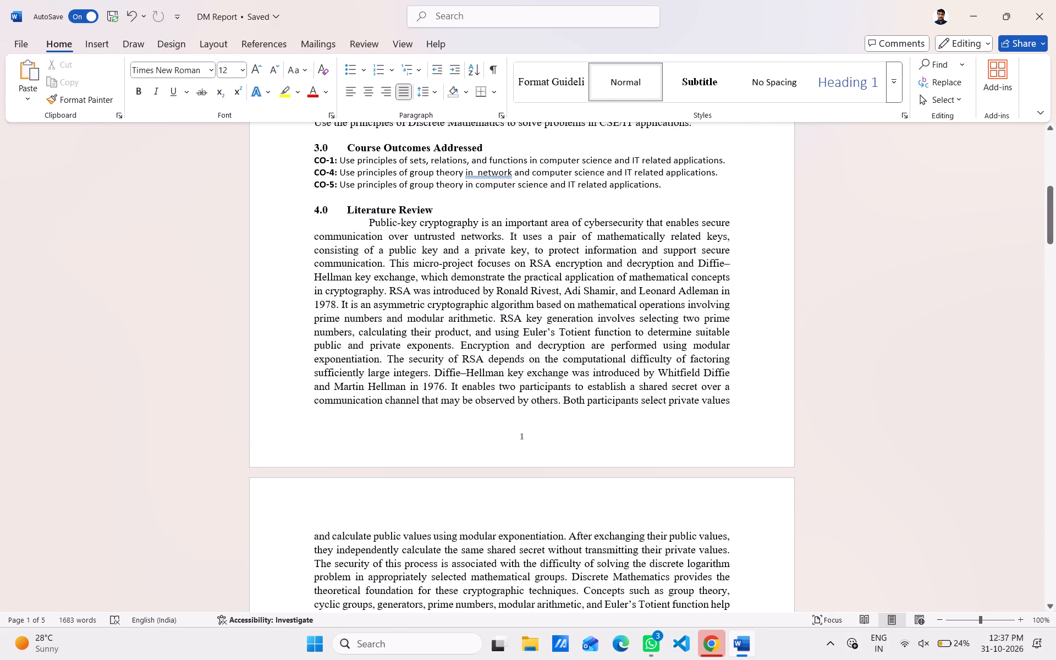
{"action": "scroll", "coordinate": [302, 232], "scroll_direction": "up", "scroll_amount": 1}
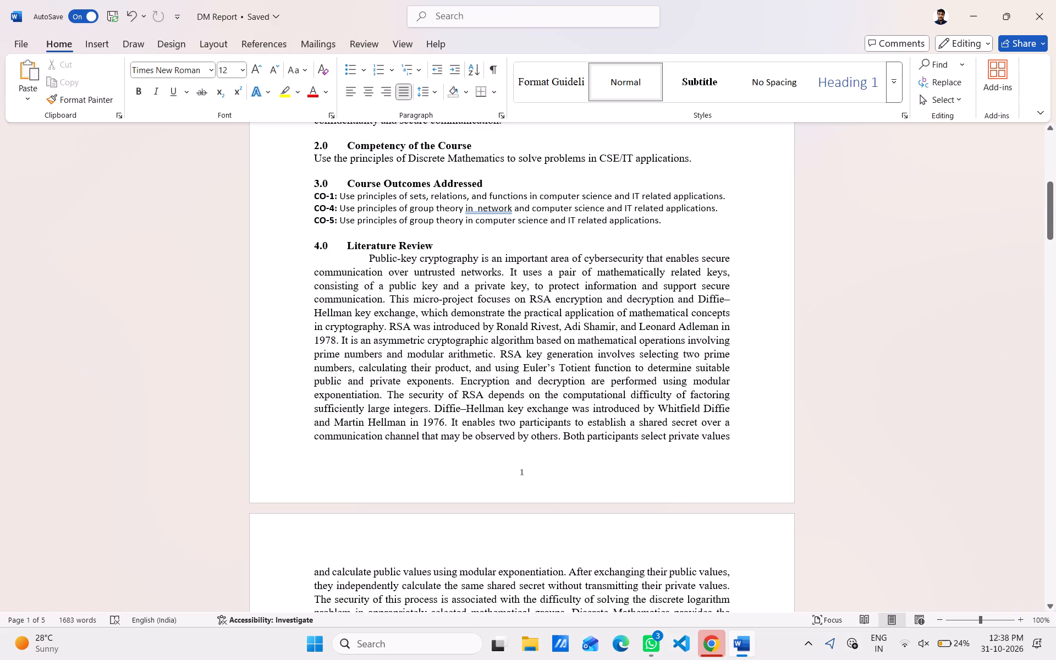
{"action": "scroll", "coordinate": [262, 317], "scroll_direction": "up", "scroll_amount": 1}
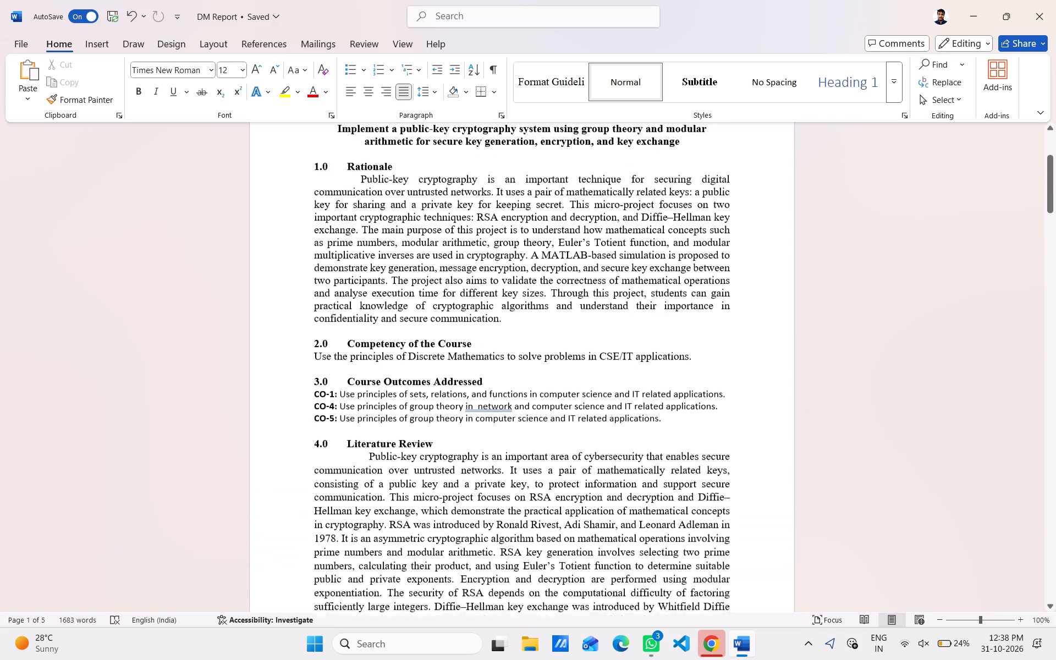
{"action": "scroll", "coordinate": [262, 317], "scroll_direction": "down", "scroll_amount": 1}
{"action": "scroll", "coordinate": [275, 372], "scroll_direction": "down", "scroll_amount": 1}
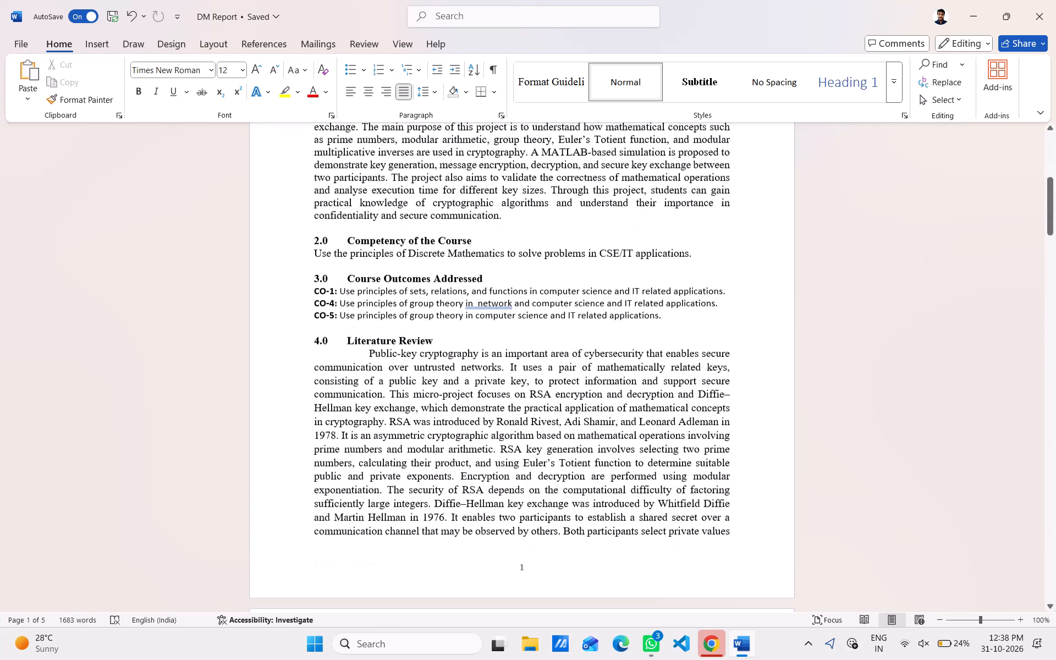
{"action": "scroll", "coordinate": [275, 372], "scroll_direction": "down", "scroll_amount": 1}
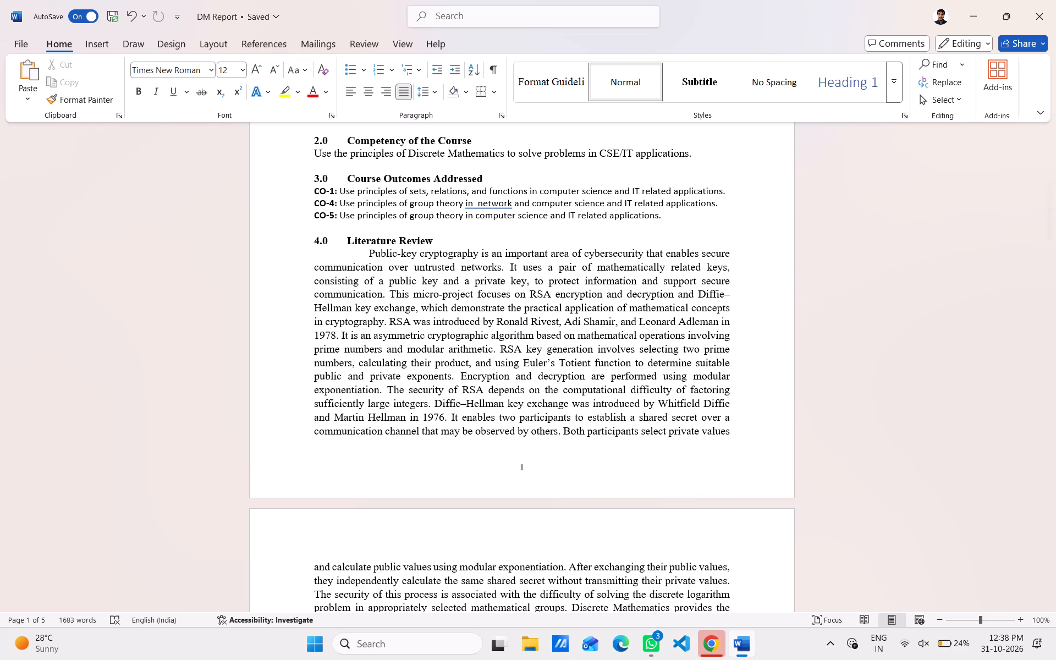
{"action": "scroll", "coordinate": [367, 298], "scroll_direction": "down", "scroll_amount": 1}
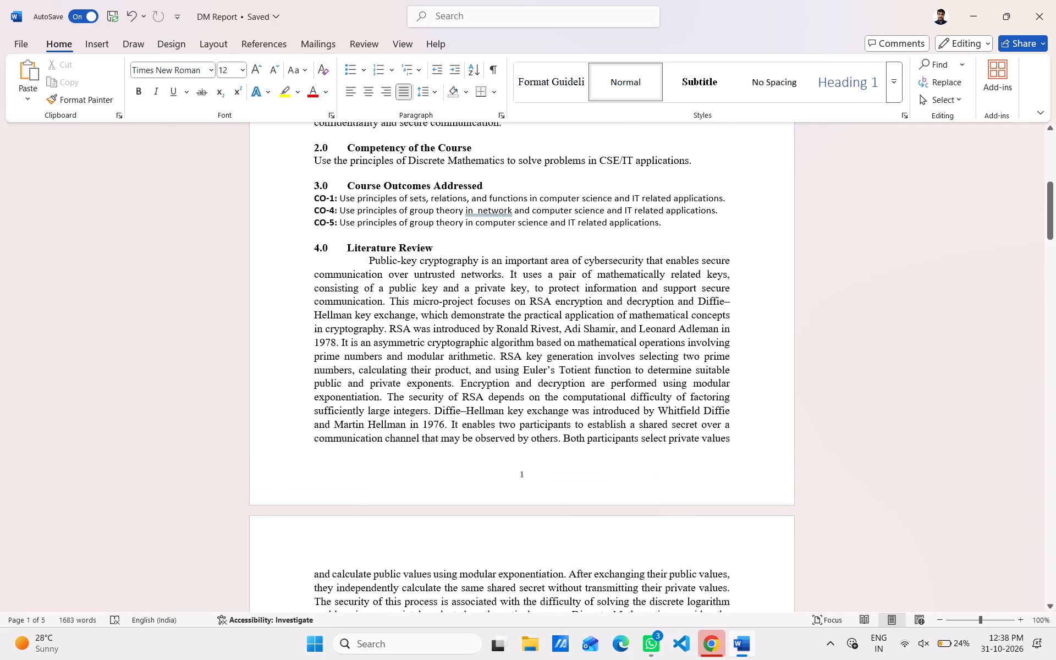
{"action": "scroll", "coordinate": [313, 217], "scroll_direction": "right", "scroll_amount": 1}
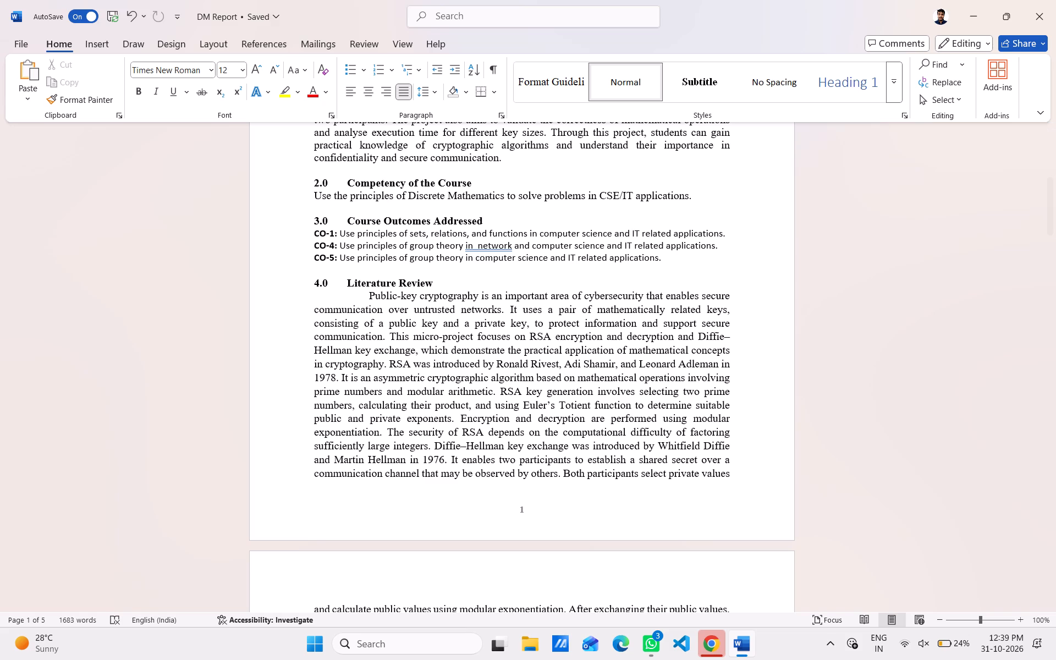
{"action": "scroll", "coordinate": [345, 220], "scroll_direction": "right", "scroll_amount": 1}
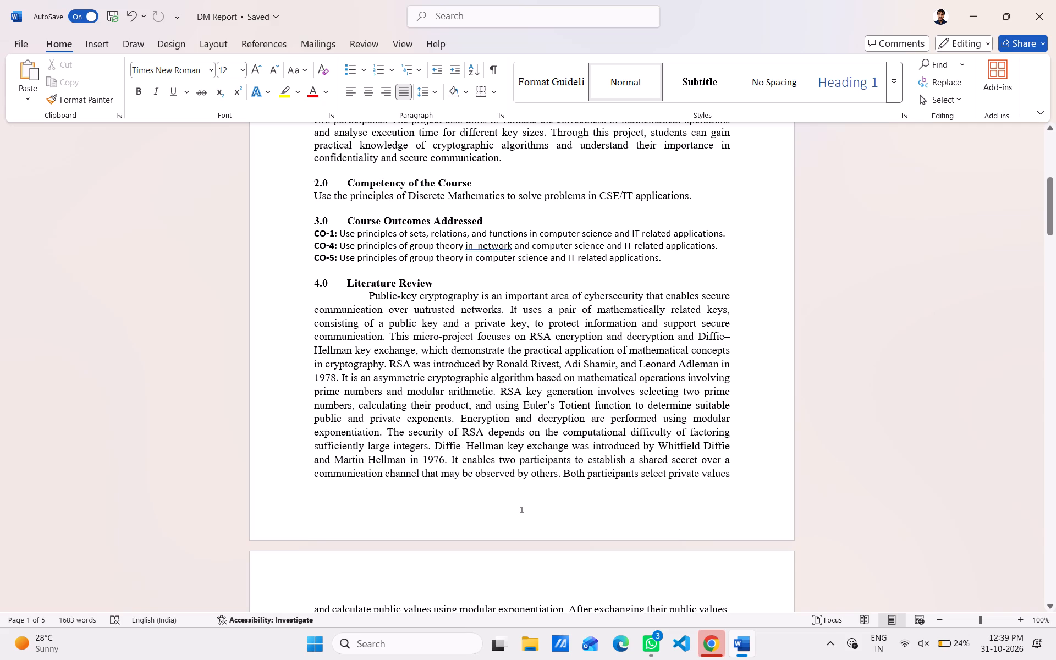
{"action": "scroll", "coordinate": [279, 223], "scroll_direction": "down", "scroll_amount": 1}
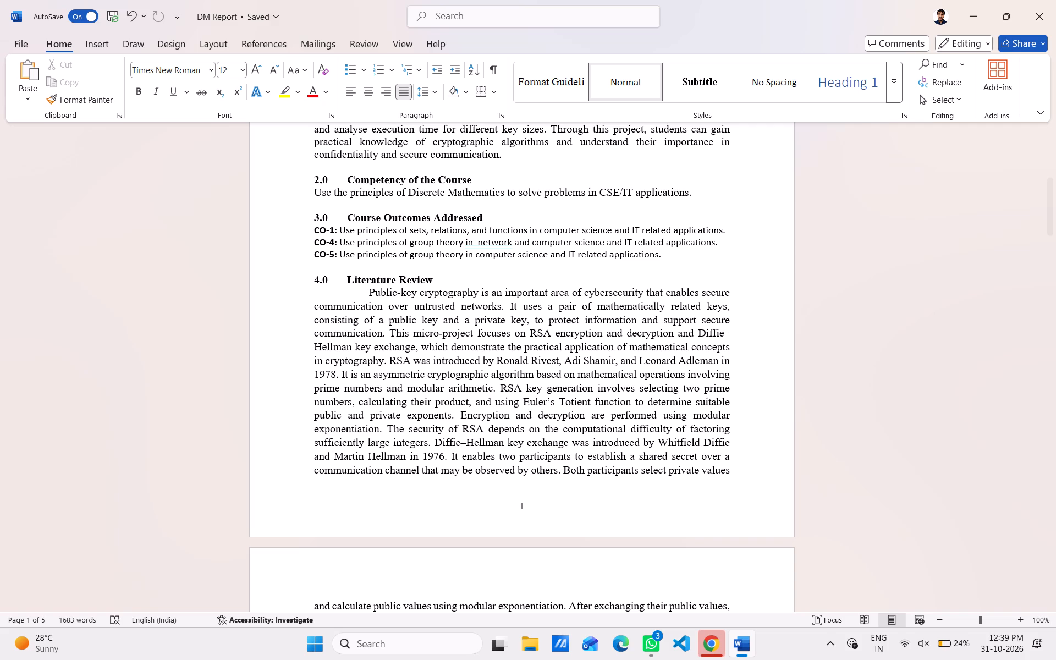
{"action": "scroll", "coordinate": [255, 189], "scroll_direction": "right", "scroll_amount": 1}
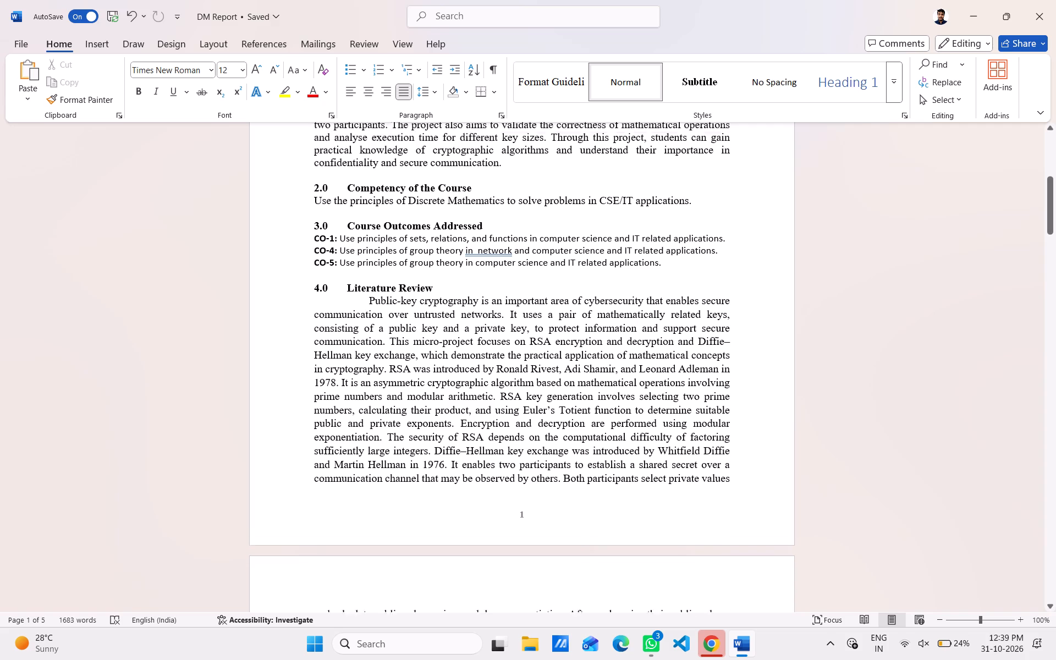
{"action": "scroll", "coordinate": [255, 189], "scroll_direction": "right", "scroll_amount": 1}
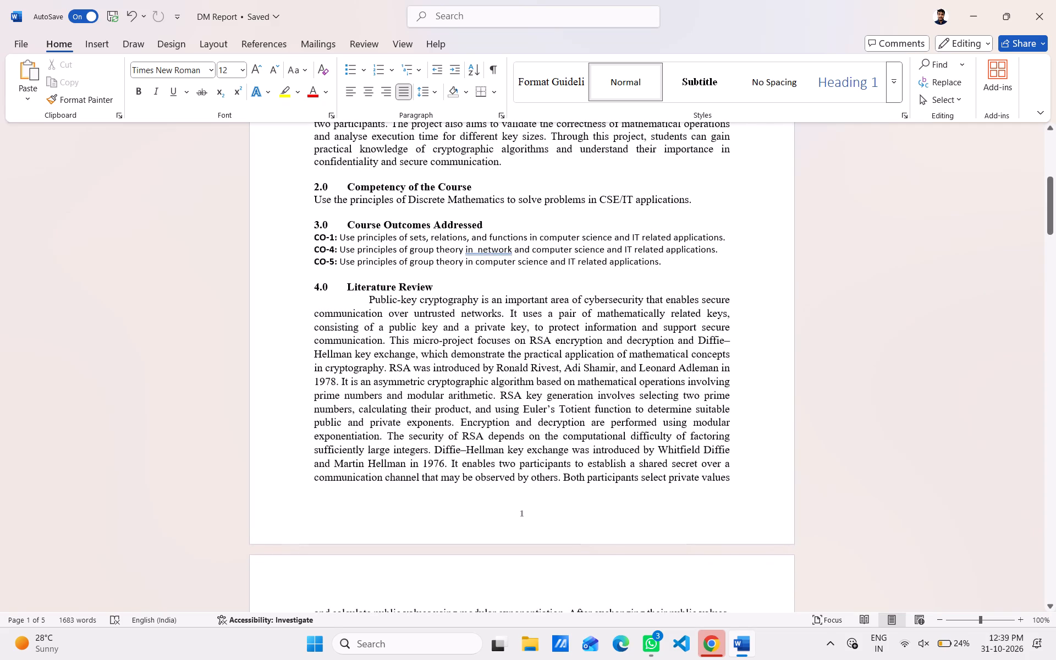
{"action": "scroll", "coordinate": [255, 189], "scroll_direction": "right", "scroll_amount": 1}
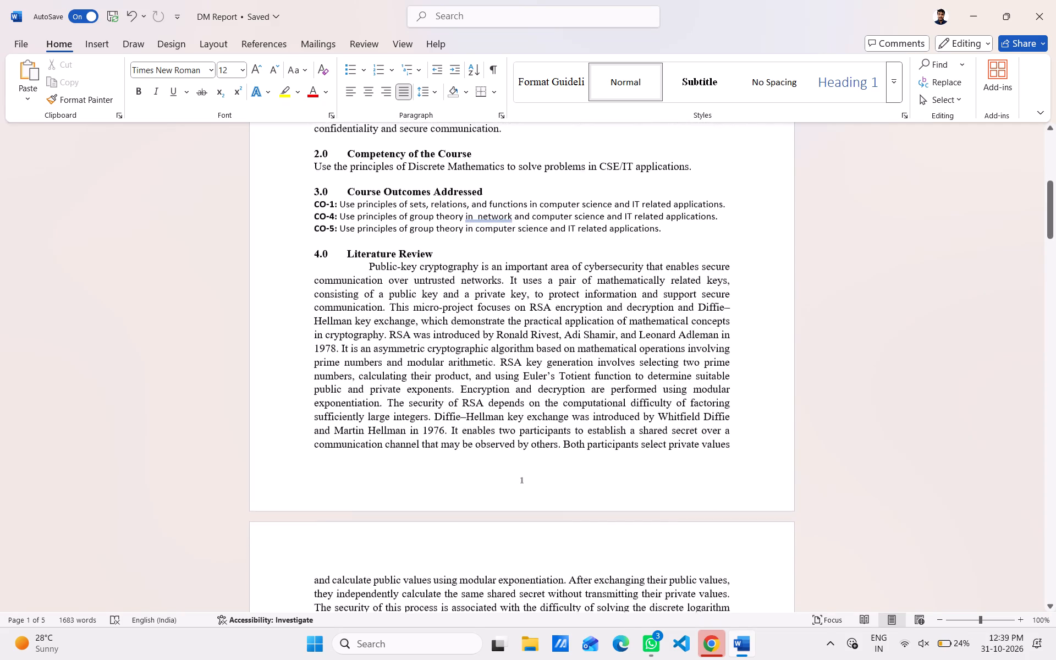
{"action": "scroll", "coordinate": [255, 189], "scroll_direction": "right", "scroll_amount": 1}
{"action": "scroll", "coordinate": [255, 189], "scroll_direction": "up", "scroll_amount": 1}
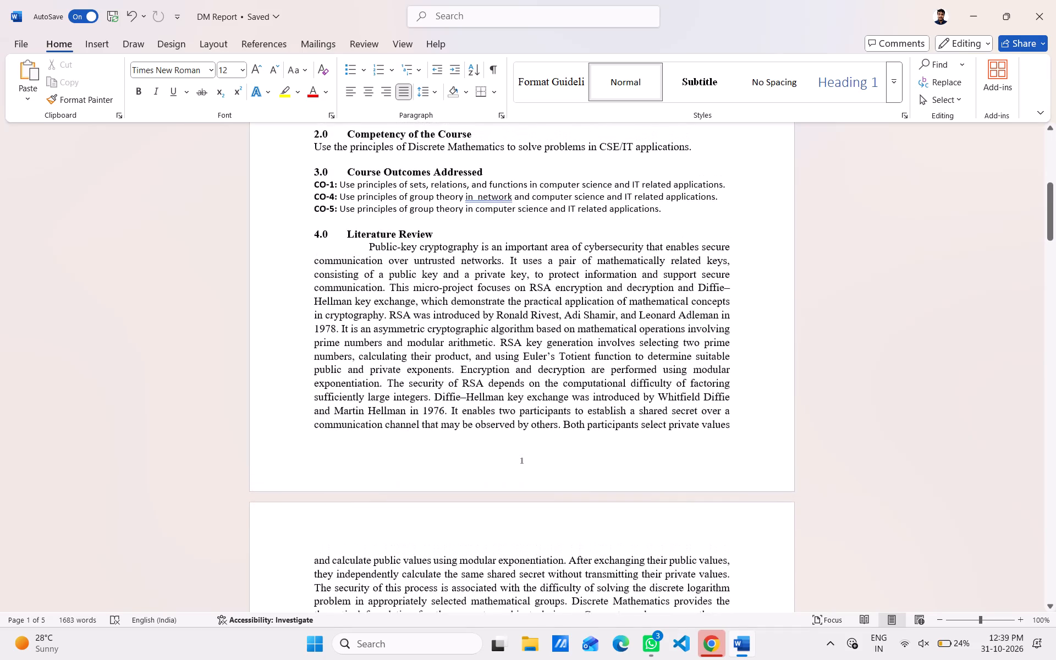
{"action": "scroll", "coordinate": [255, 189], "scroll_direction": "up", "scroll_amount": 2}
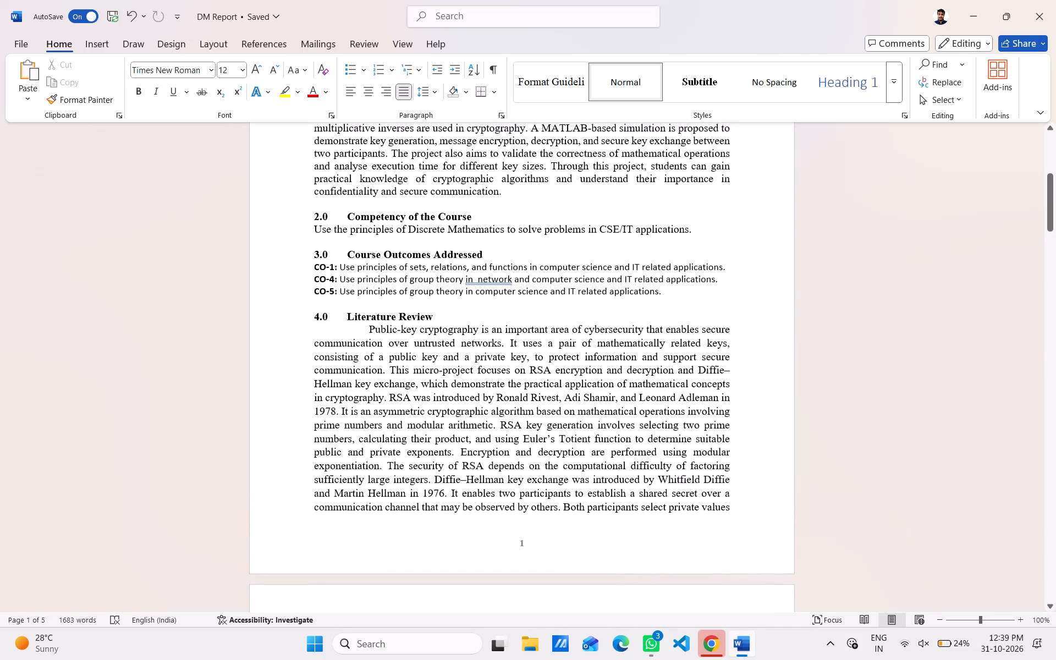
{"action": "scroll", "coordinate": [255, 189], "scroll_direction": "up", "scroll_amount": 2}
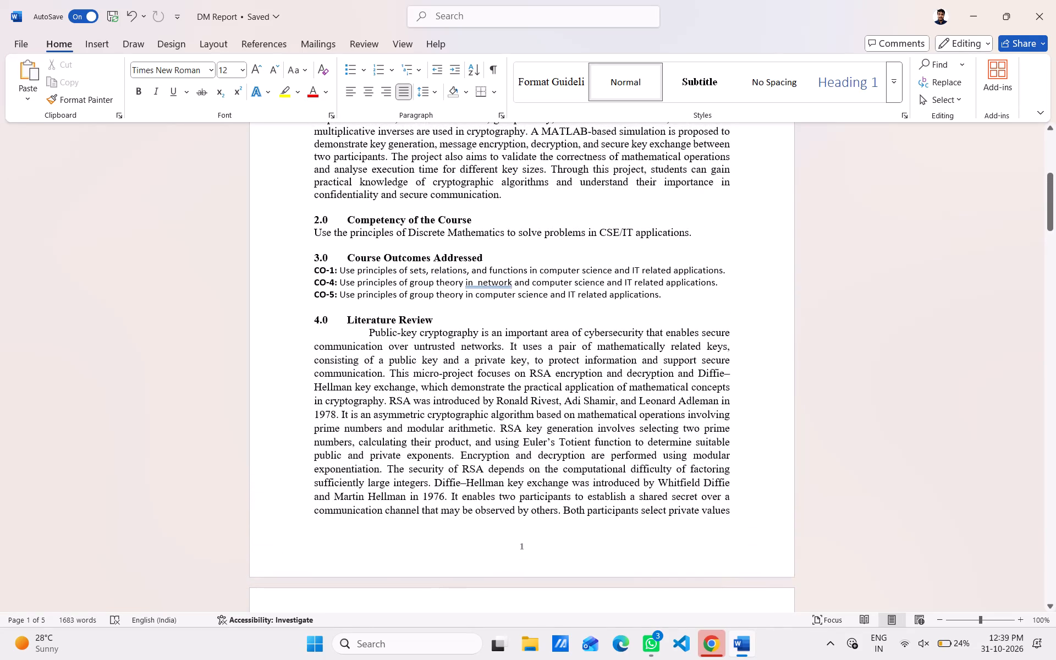